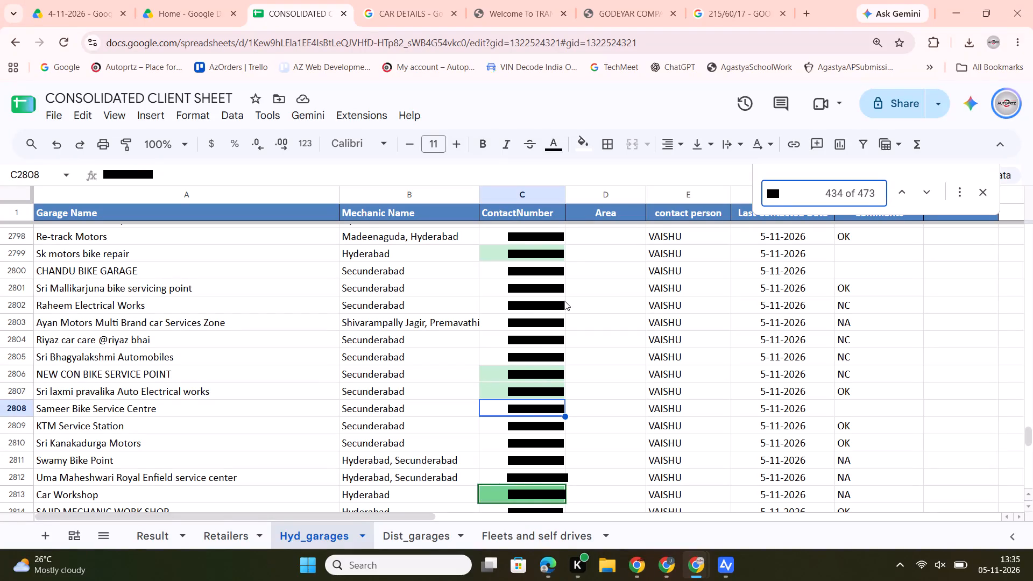
Search the sheet for the caller's contact number and change the Car Workshop comment in row 2813 to OK.
text(978)
key(0)
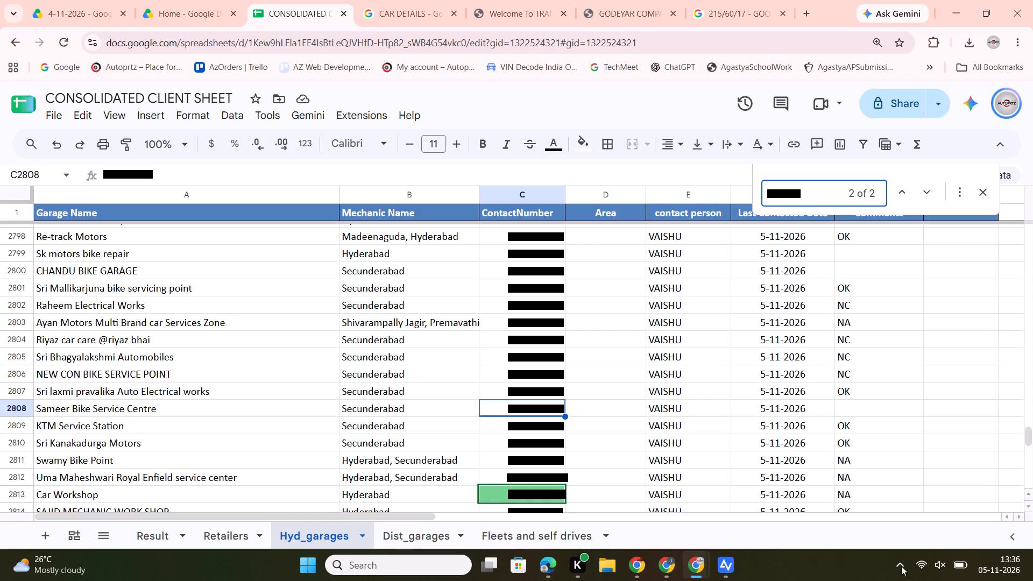
click(865, 498)
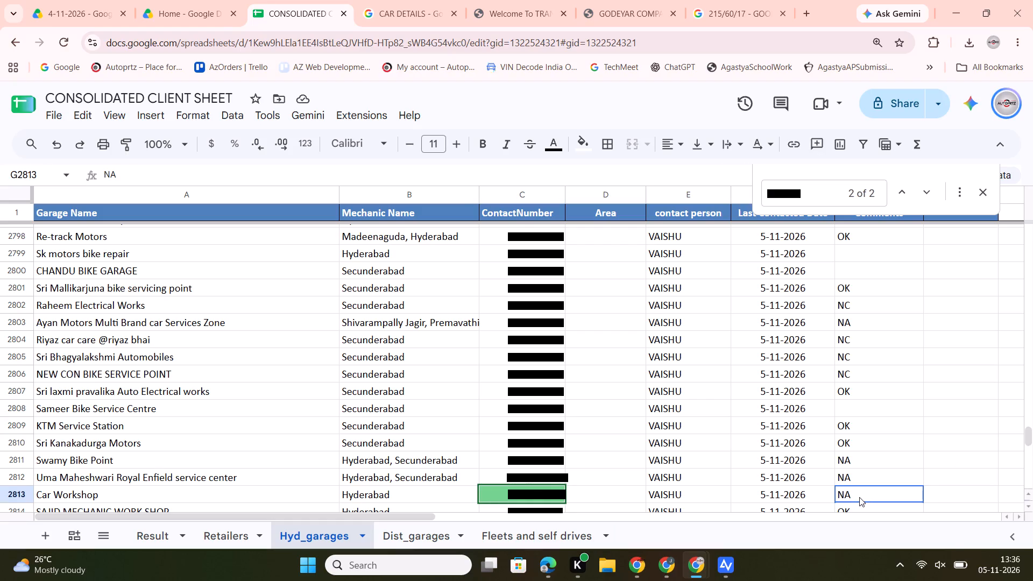
text(OK)
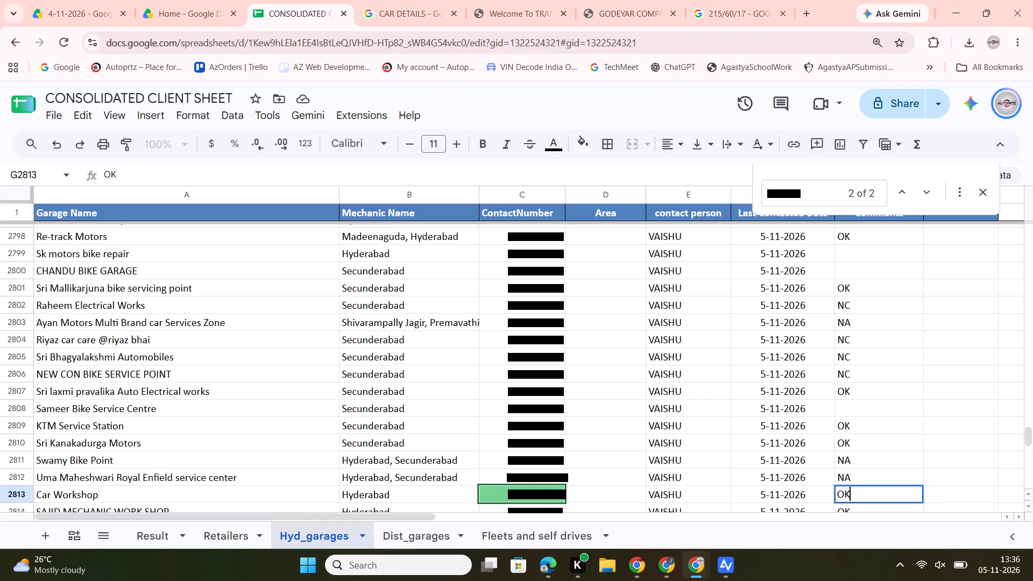
click(881, 275)
Enter the comment OK-CALL BACK for Sri Matha Motors in row 2790.
scroll(852, 369, up, 3)
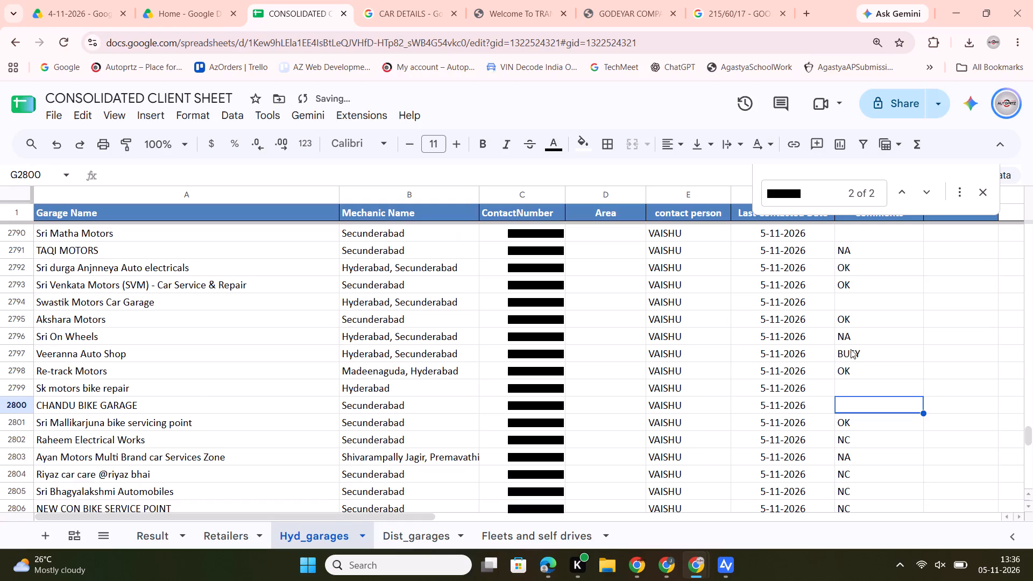
click(863, 304)
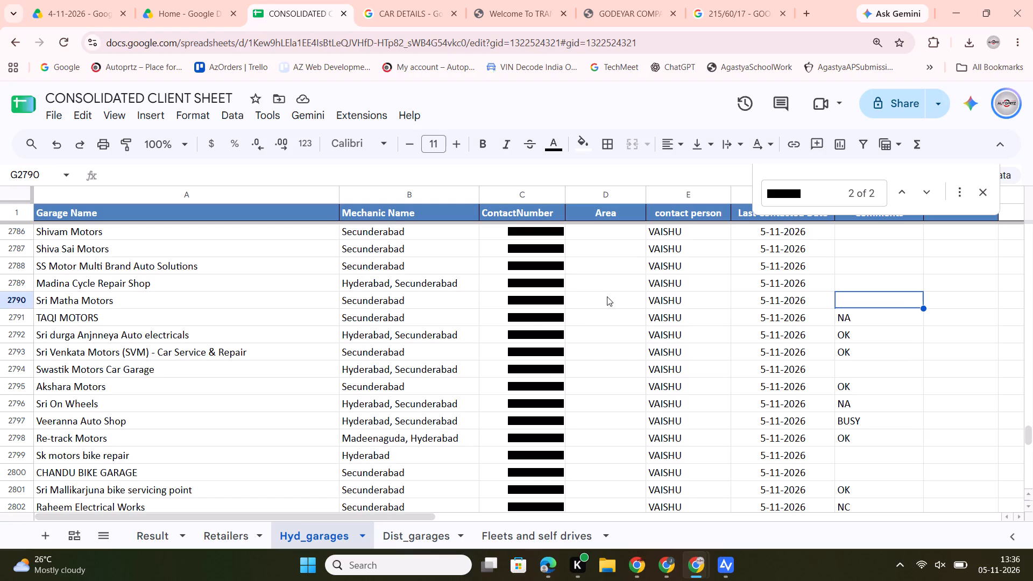
text(OK)
key(minus)
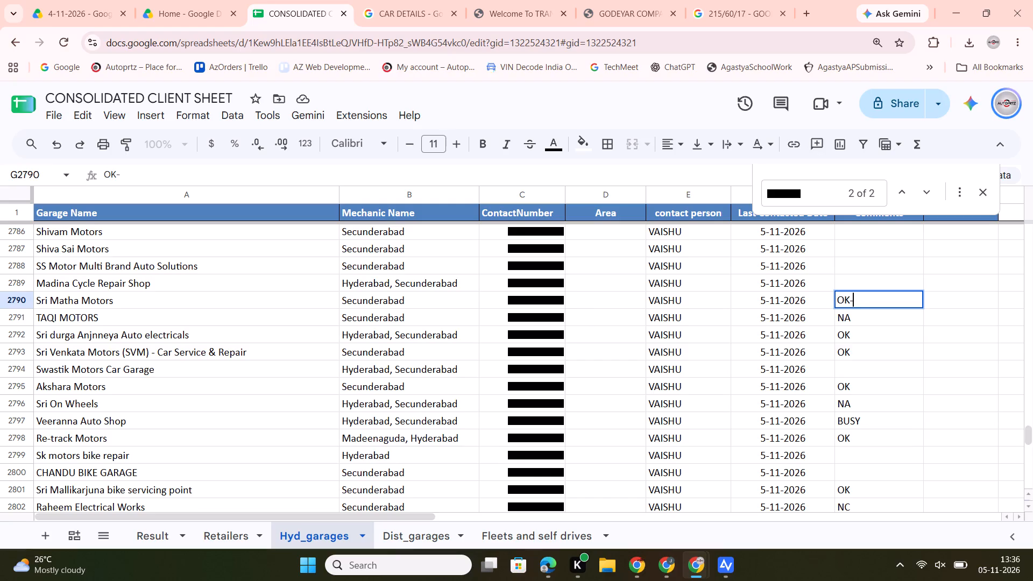
text(CALL BAX)
key(BackSpace)
text(CK)
key(Up)
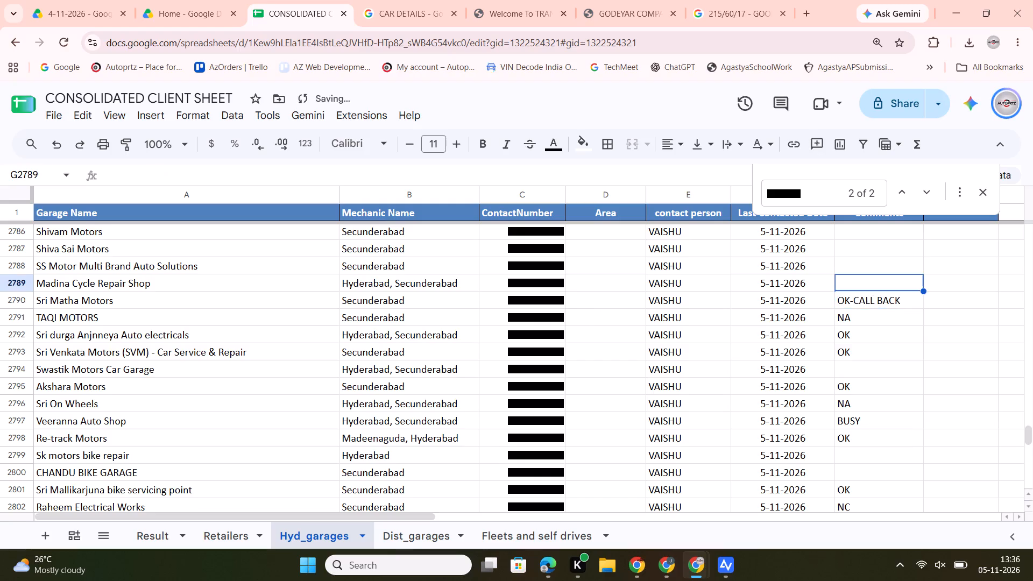
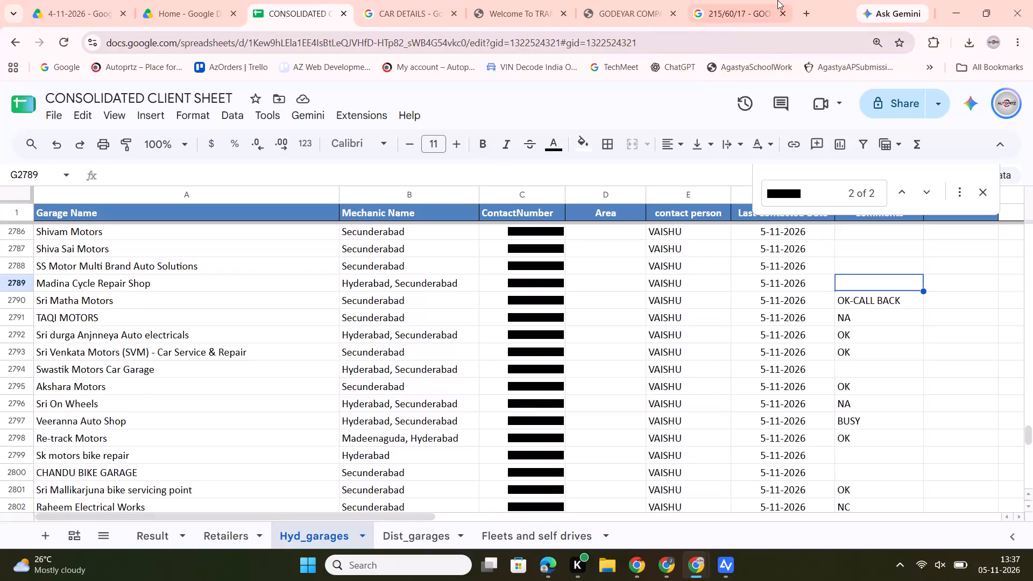
Enter the comment NA for Madina Cycle Repair Shop in row 2789.
text(NA)
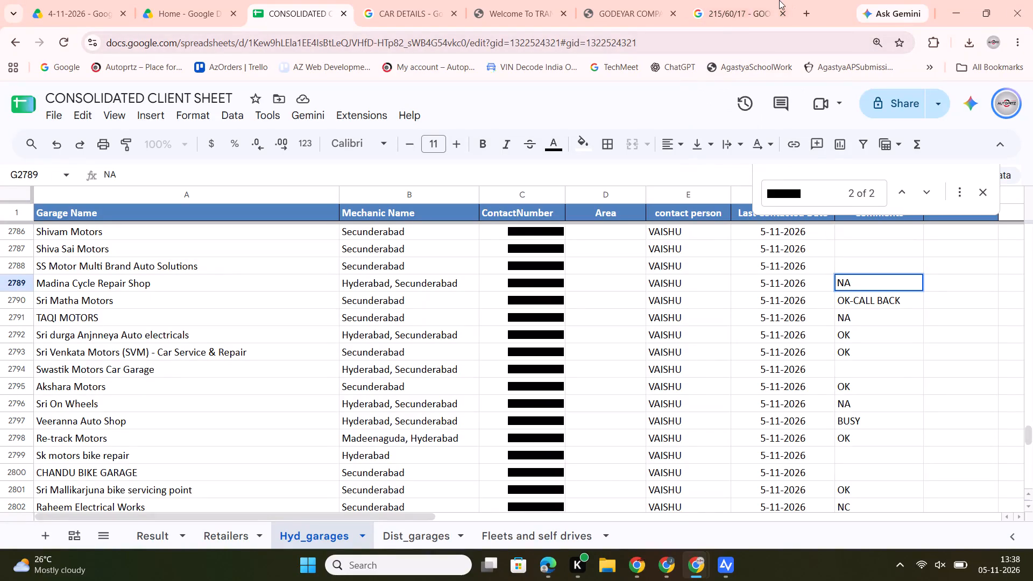
key(Up)
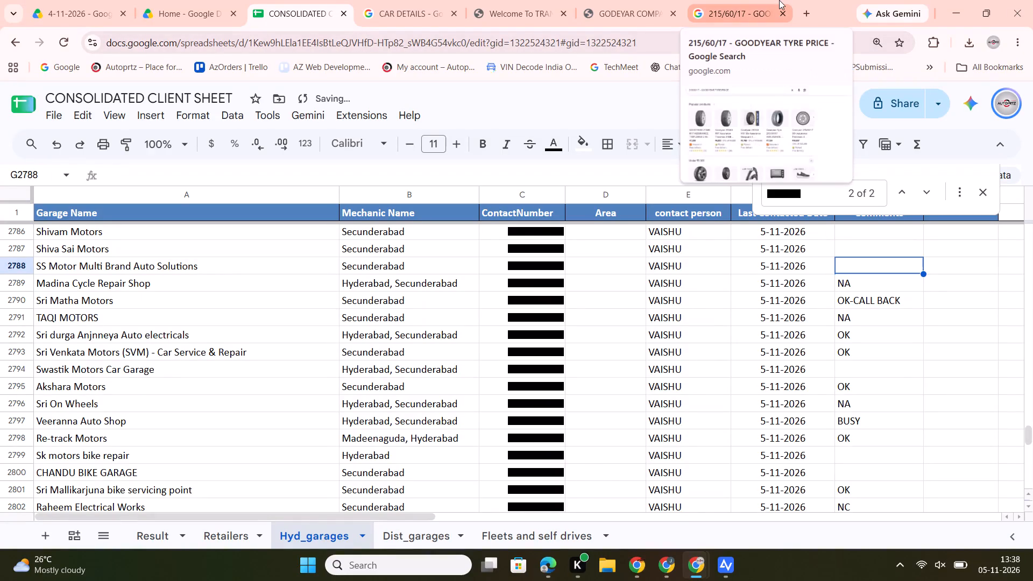
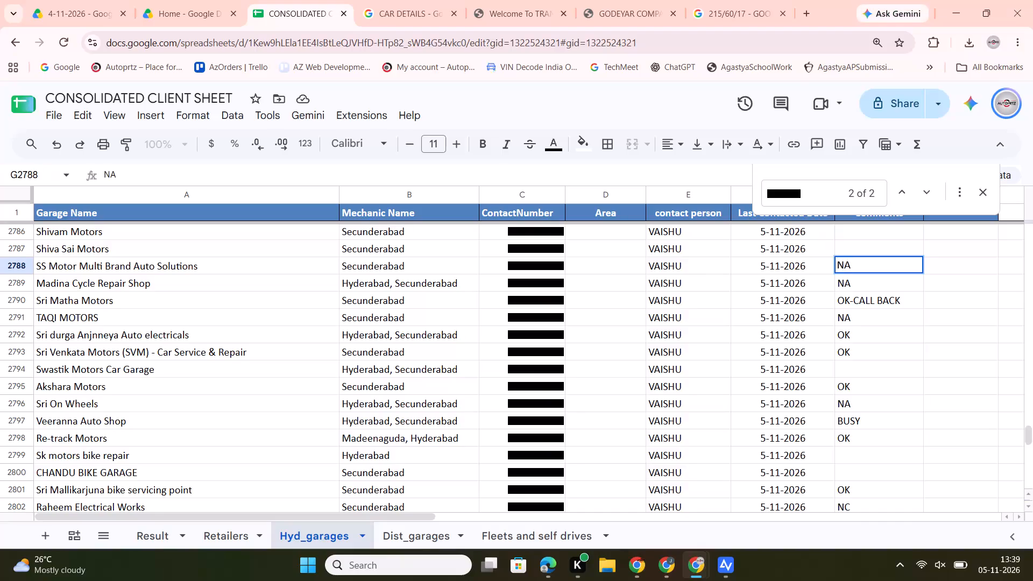
Enter the comment NA for SS Motor Multi Brand Auto Solutions in row 2788.
key(Up)
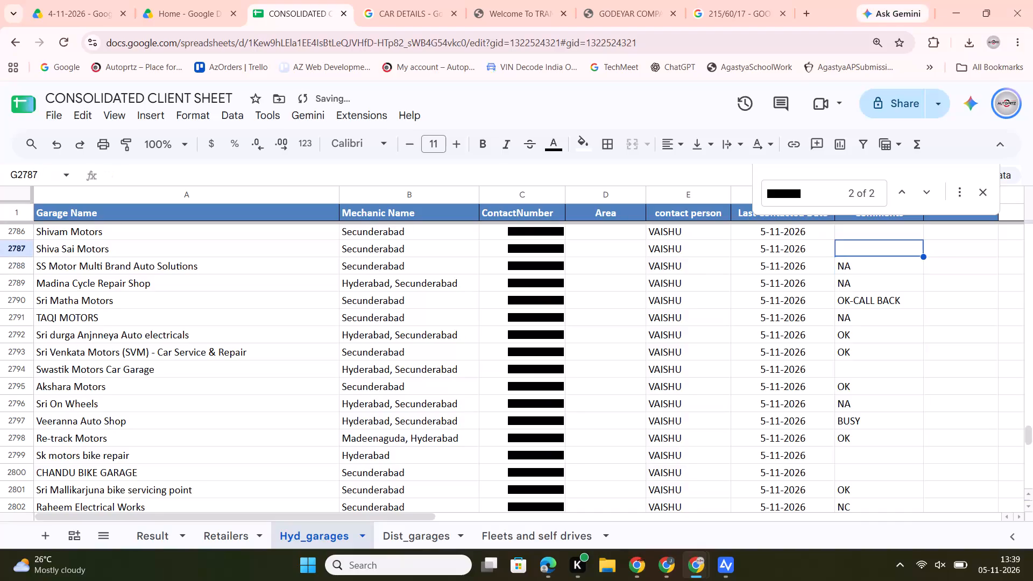
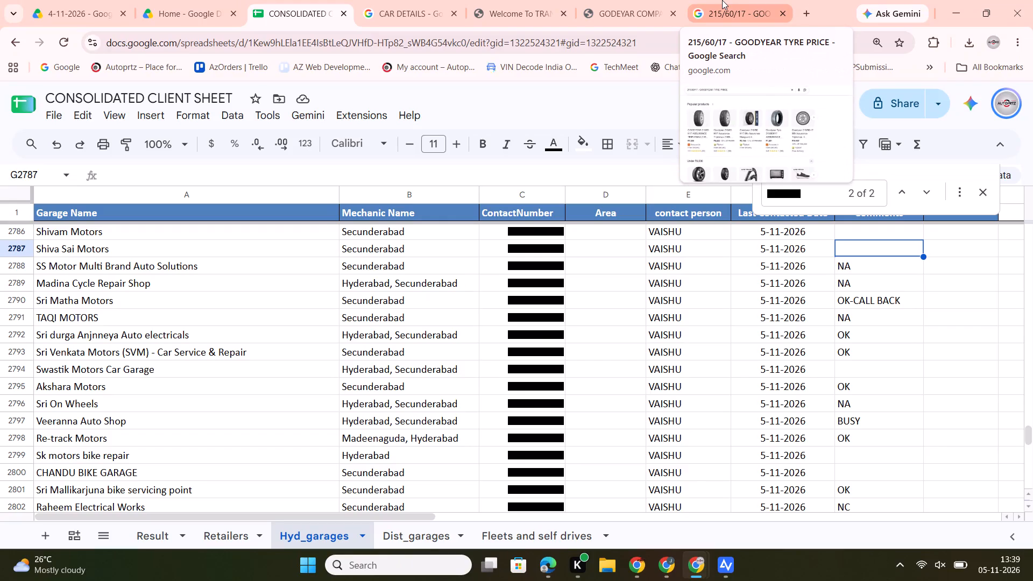
Enter the comment OK for Shiva Sai Motors in row 2787 and for Shivam Motors in row 2786.
text(OK)
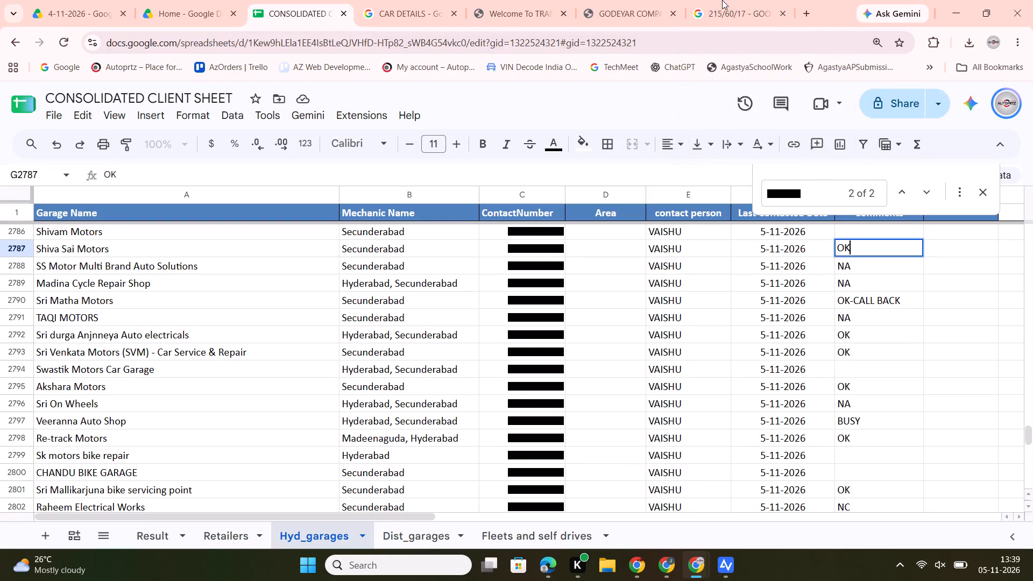
key(Up)
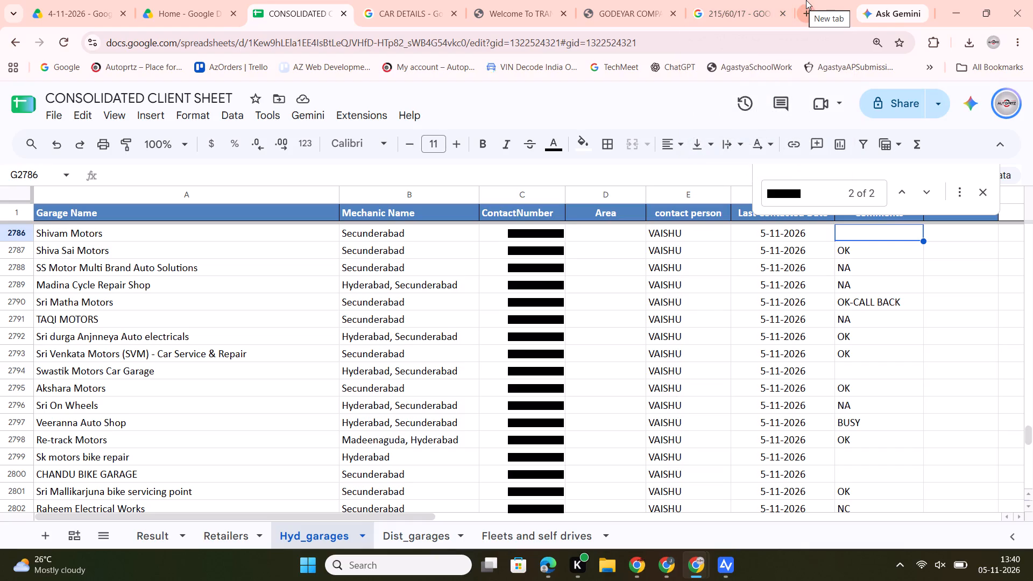
text(OK)
key(Up)
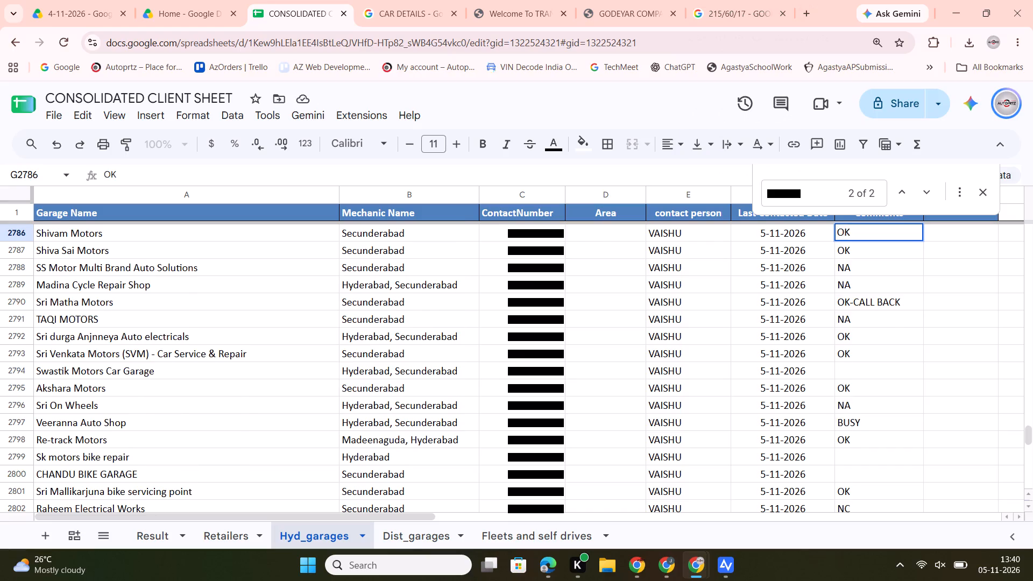
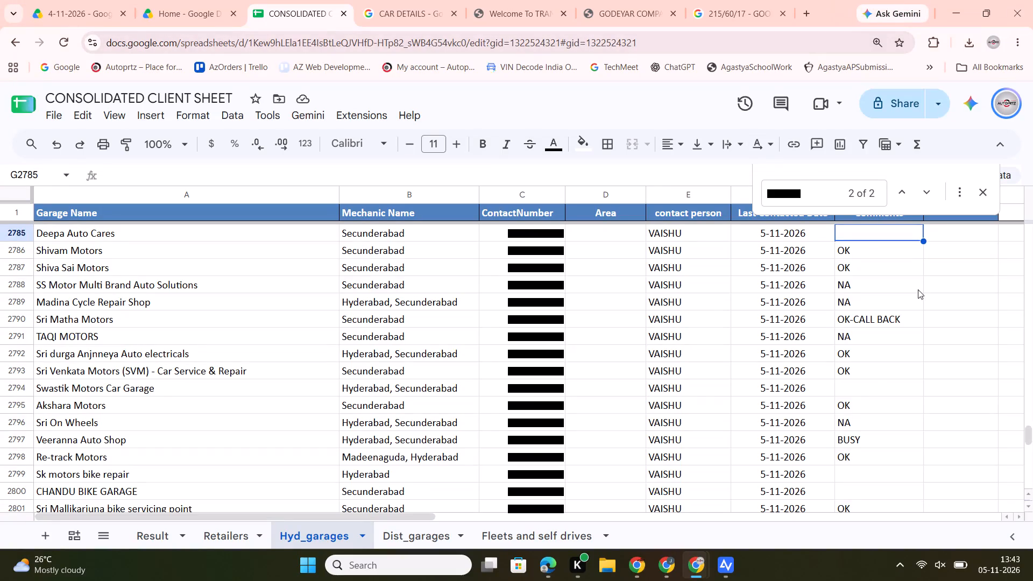
Fill the last contacted date 5-11-2026 upward from rows 2782–2783 to row 2770.
scroll(874, 371, up, 2)
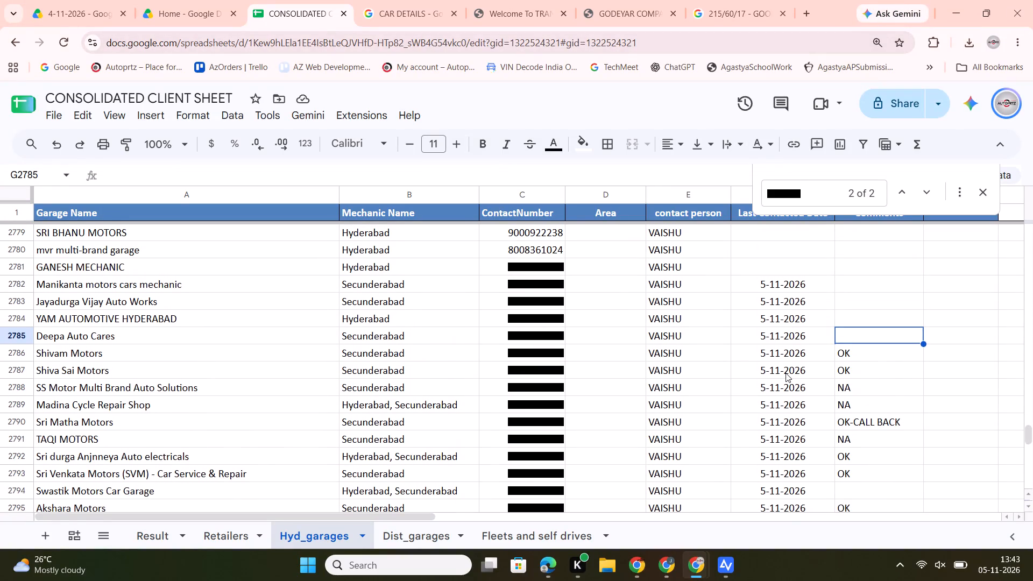
scroll(786, 373, up, 4)
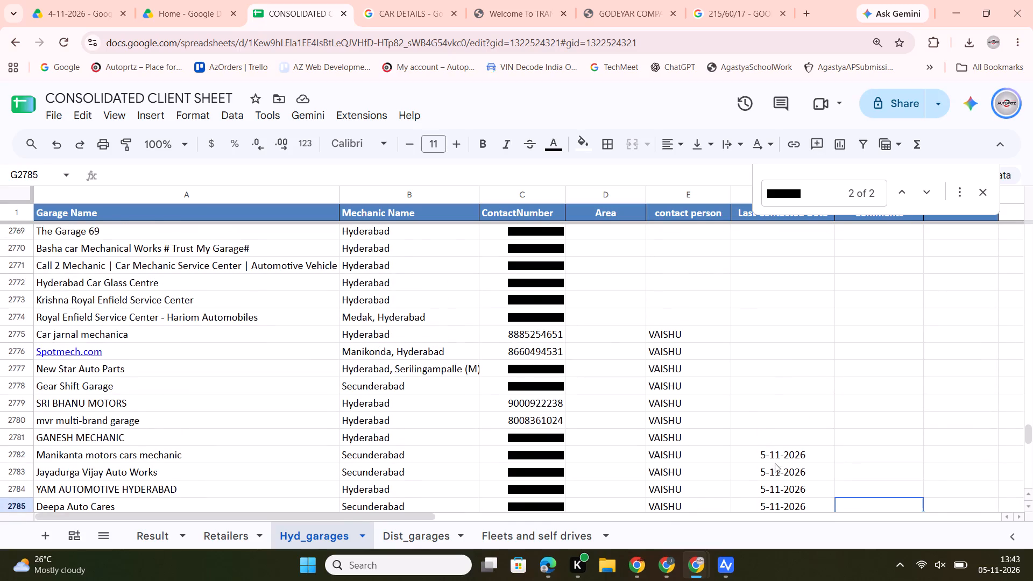
drag(776, 471, 779, 455)
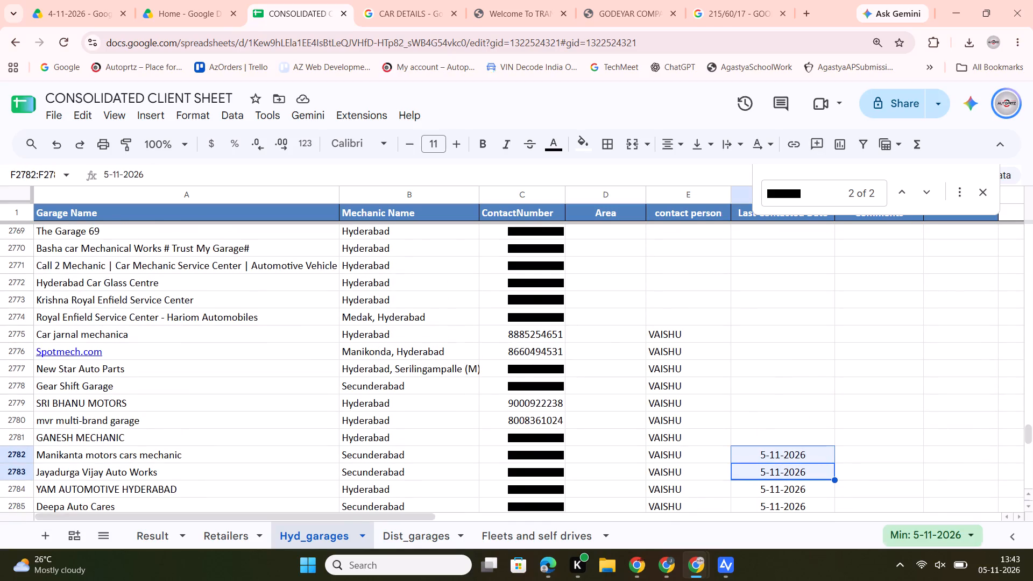
click(835, 478)
drag(836, 480, 813, 251)
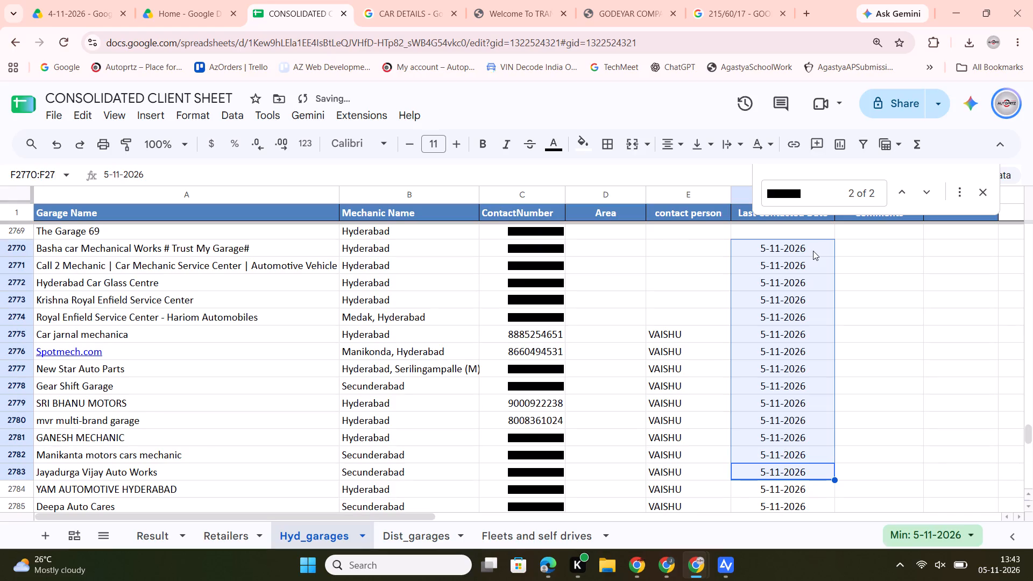
Fill the contact person VAISHU upward from row 2775 to row 2770.
click(686, 335)
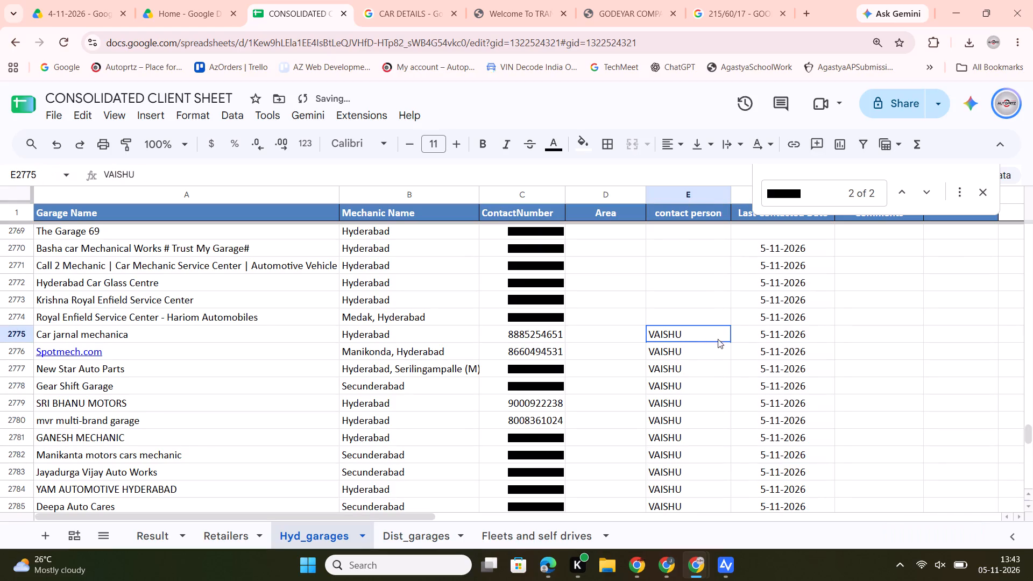
click(689, 334)
drag(729, 343, 716, 252)
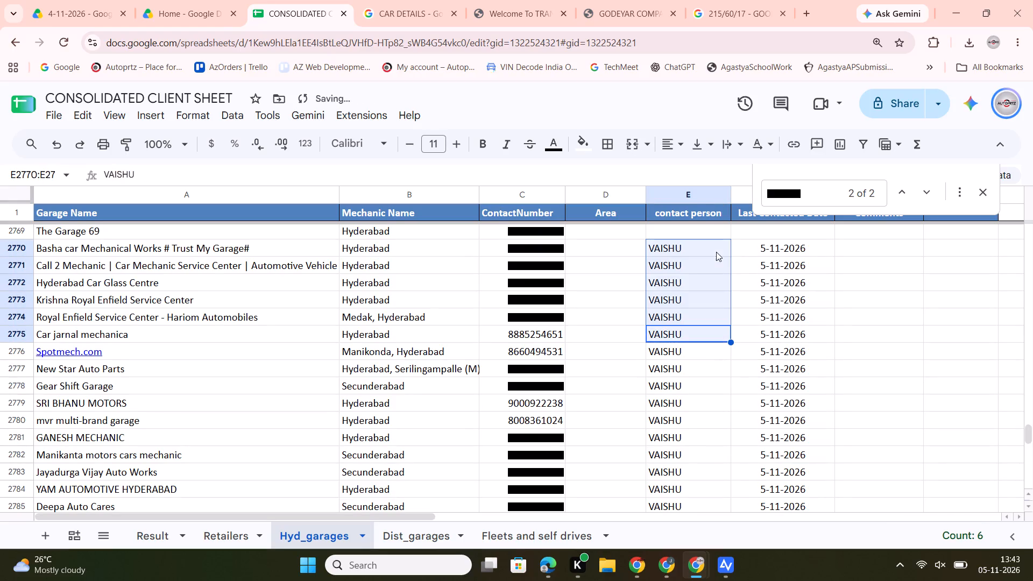
Copy the comments of the garages from Shivam Motors in row 2786 down to Sri Kamakshi Auto Works in row 2878.
click(860, 385)
scroll(860, 385, down, 2)
scroll(860, 385, up, 1)
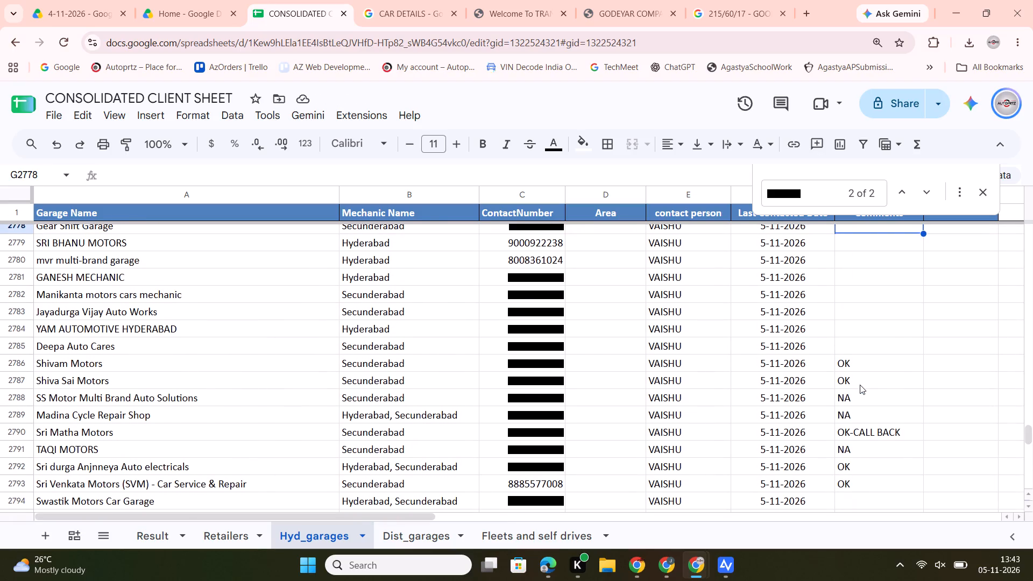
click(854, 350)
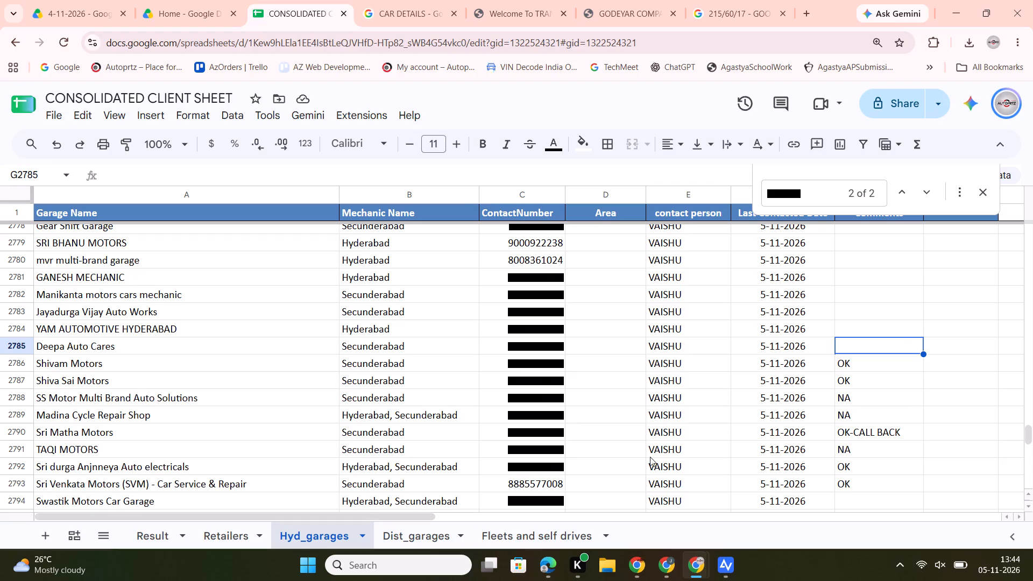
drag(860, 365, 831, 580)
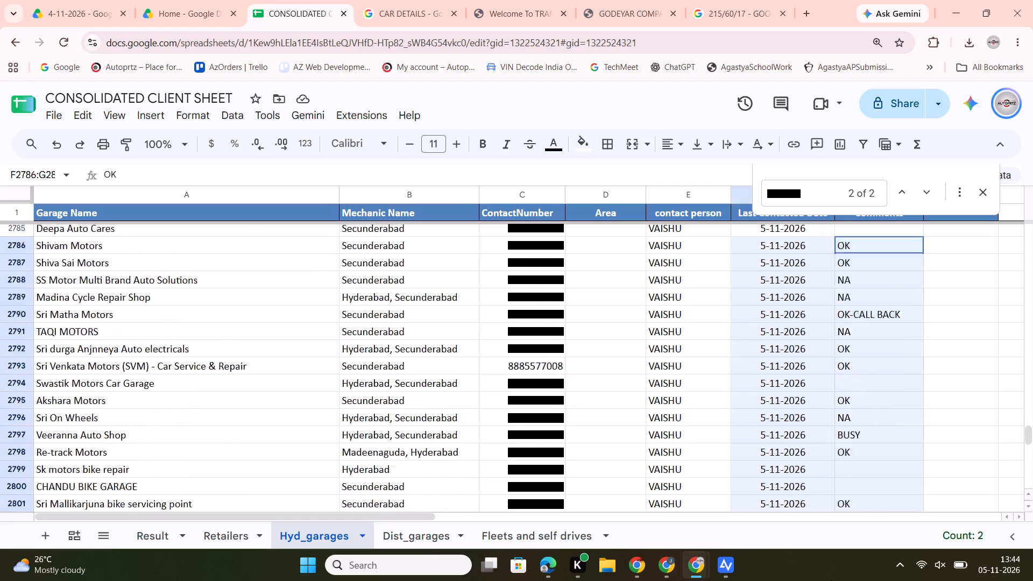
drag(831, 580, 881, 429)
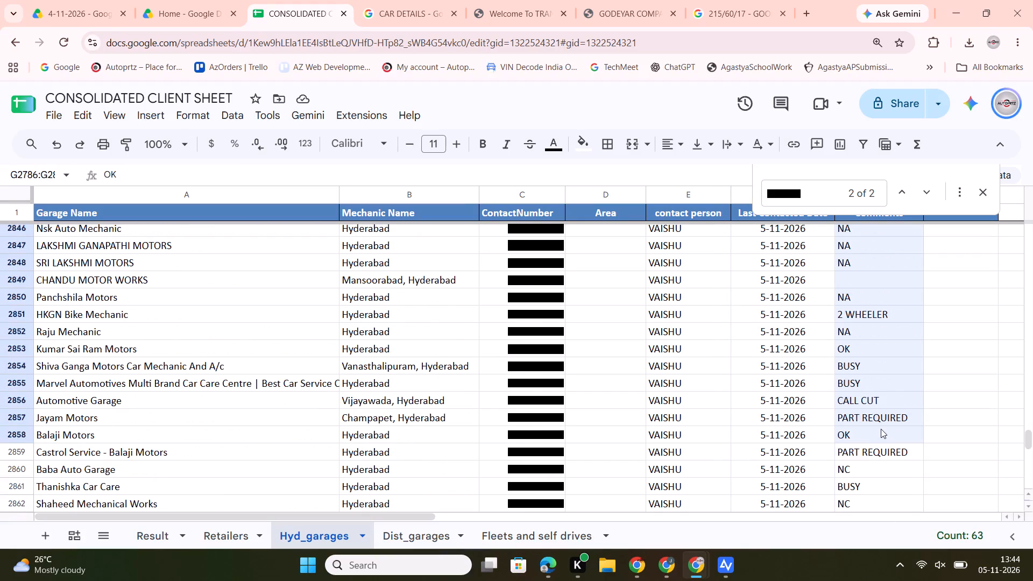
drag(881, 429, 866, 544)
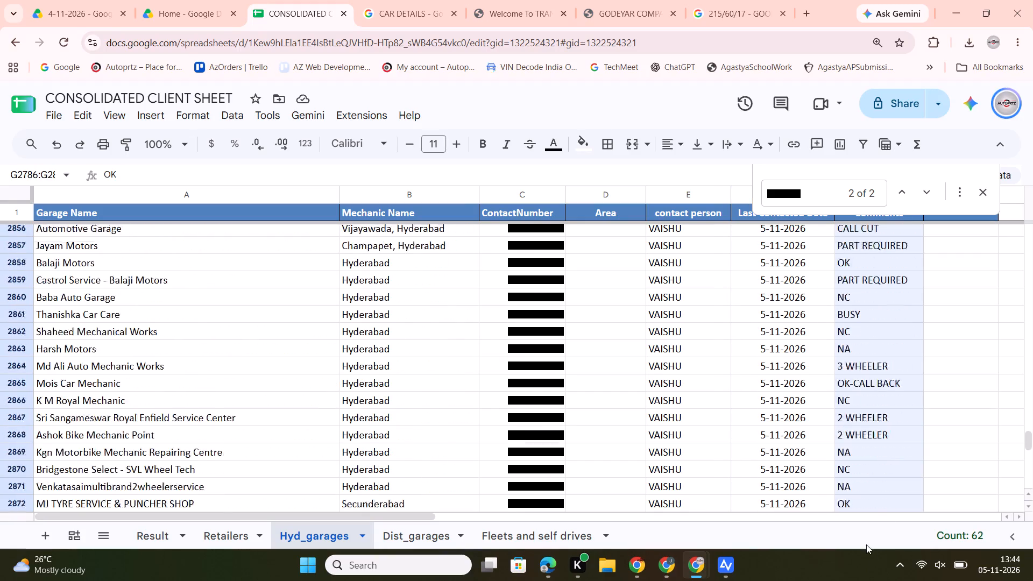
drag(866, 544, 892, 185)
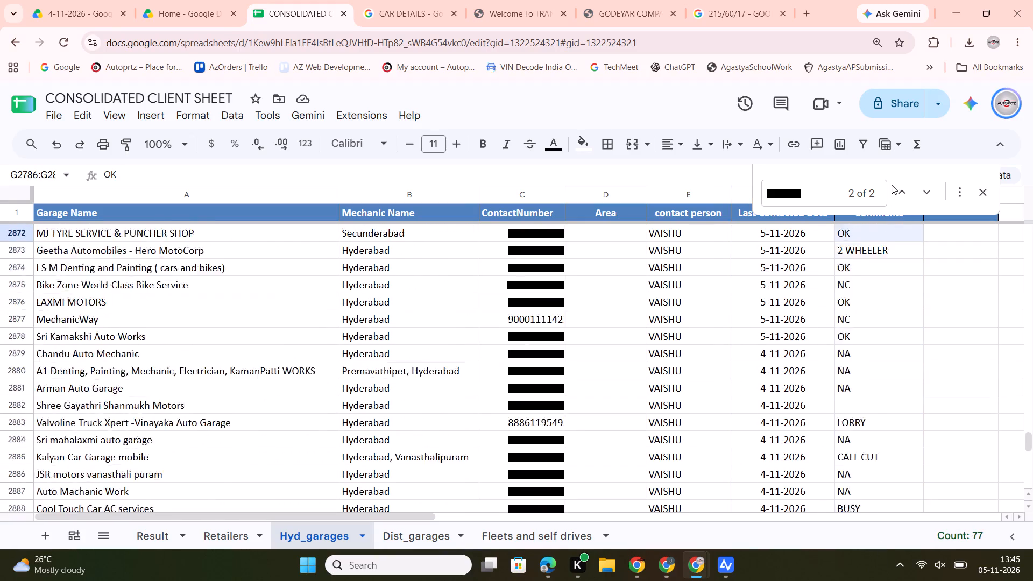
drag(892, 185, 893, 459)
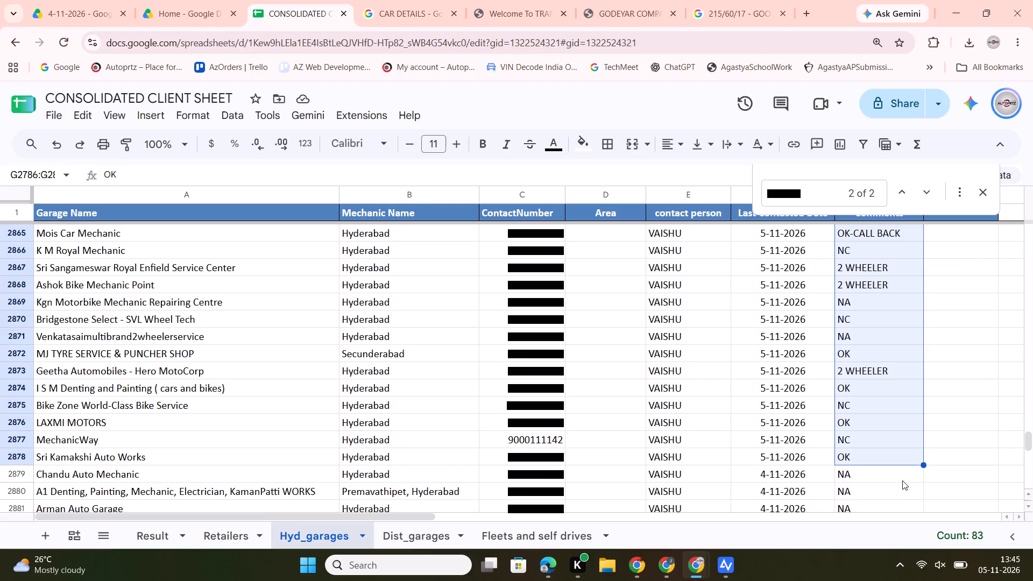
key(ctrl+c)
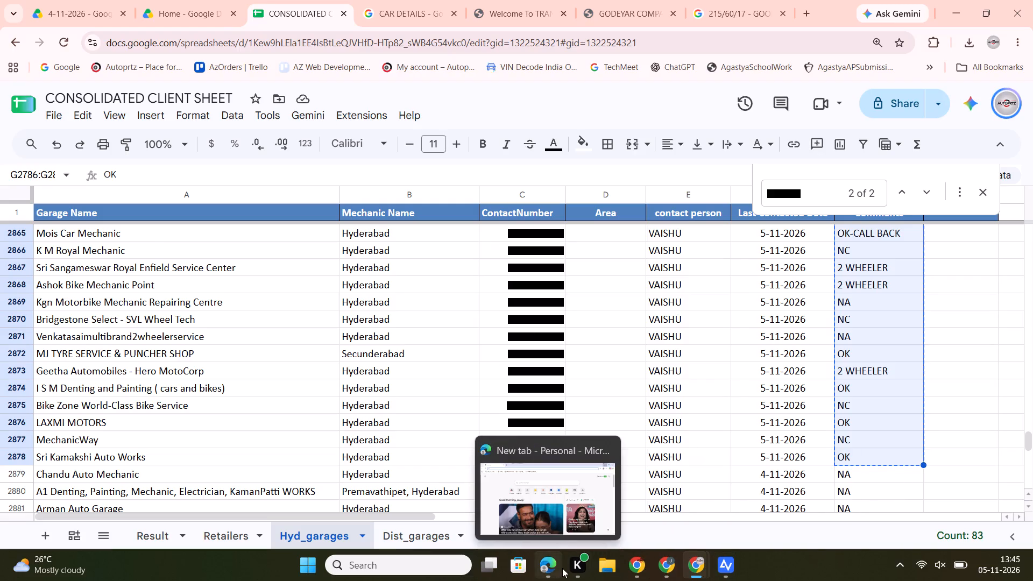
Switch to Excel and create a blank workbook in a maximized window.
click(428, 563)
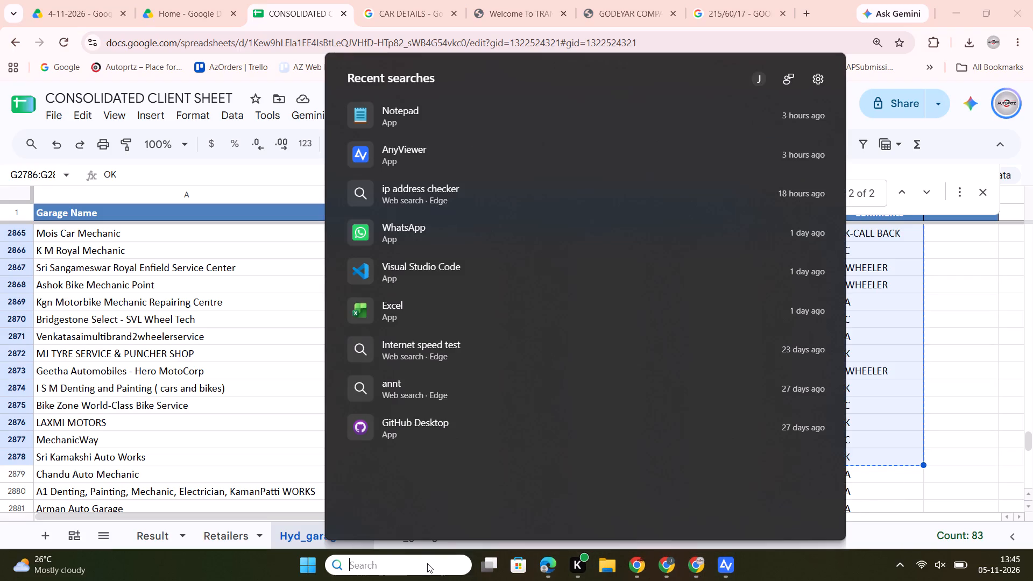
key(e)
double_click(472, 148)
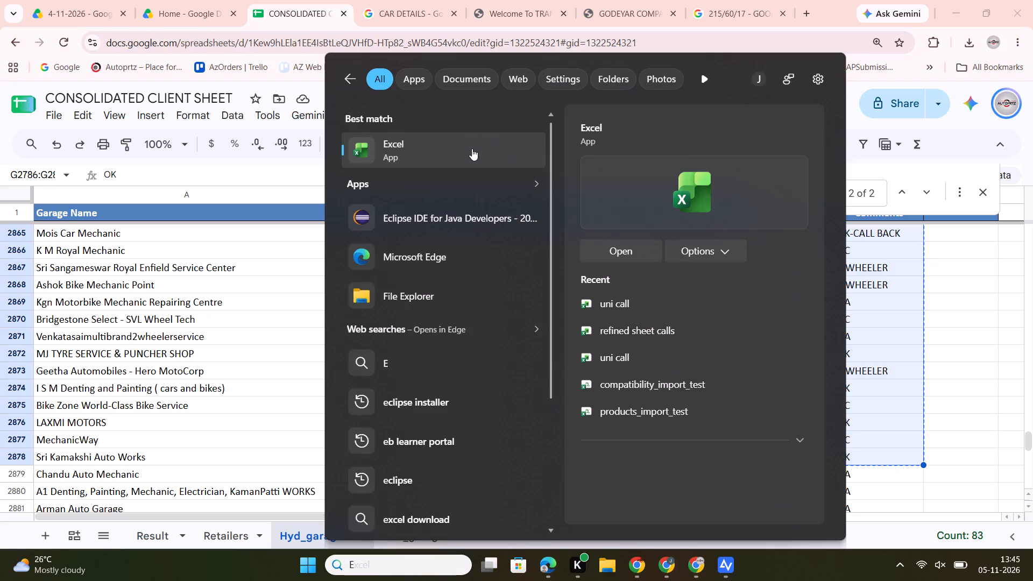
double_click(370, 150)
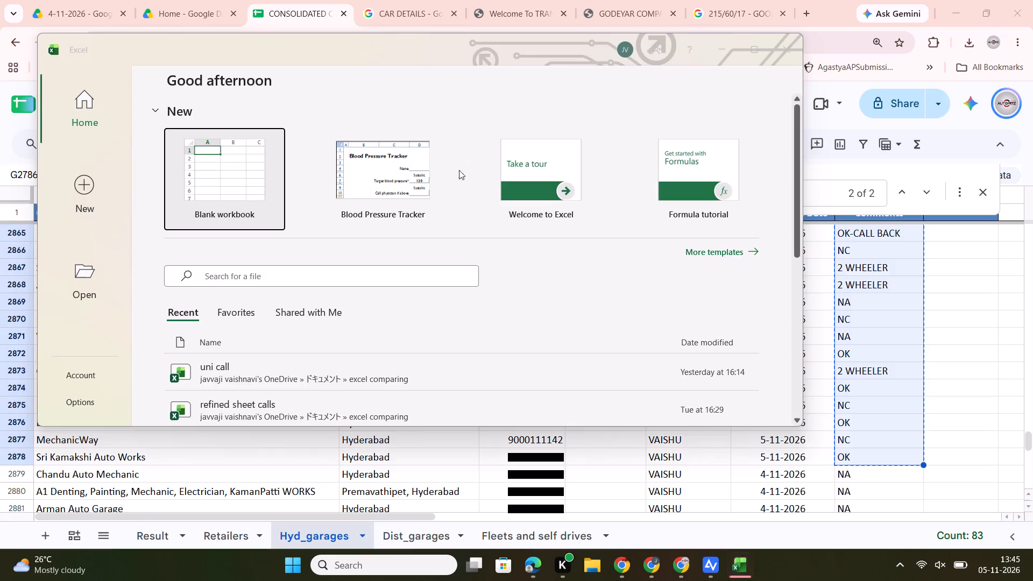
double_click(238, 174)
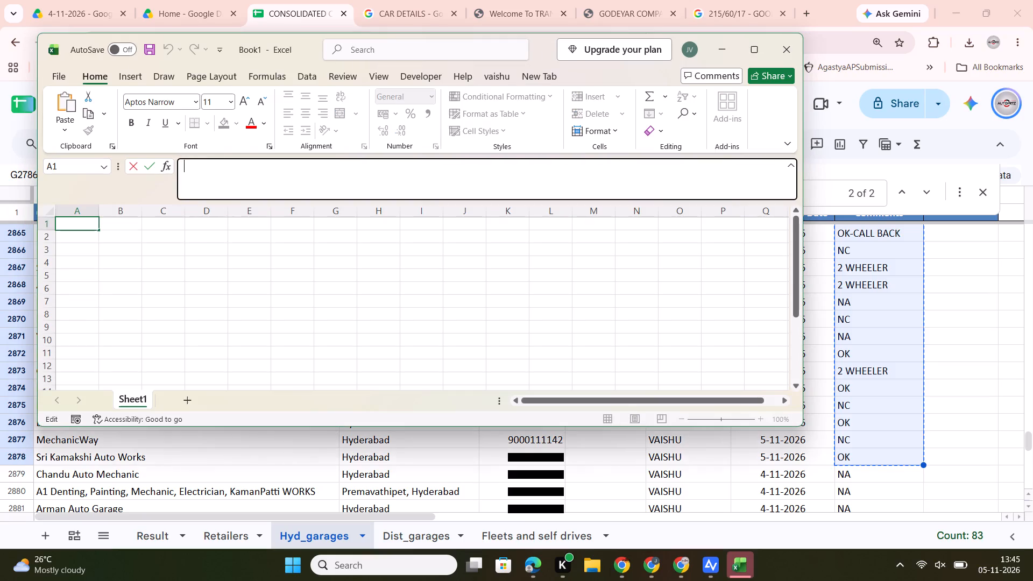
click(758, 47)
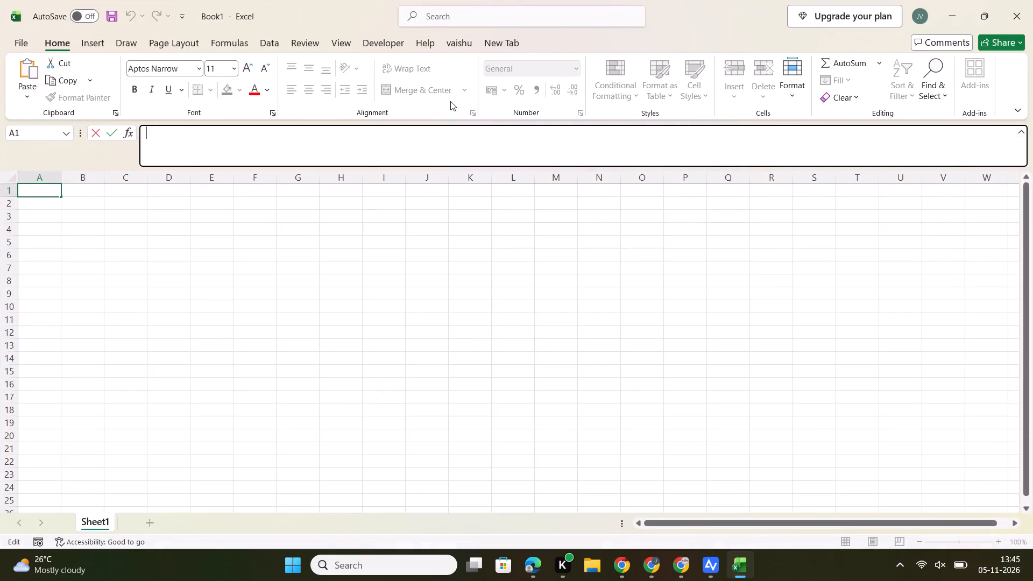
Paste the copied comments into column A of the blank sheet, starting at cell A1.
key(ctrl+v)
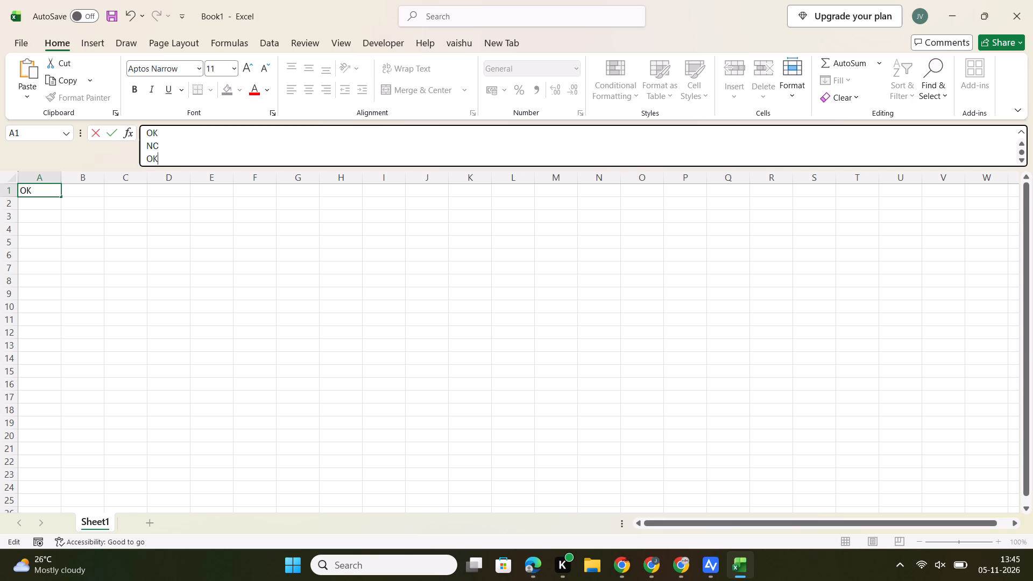
key(ctrl+z)
click(165, 365)
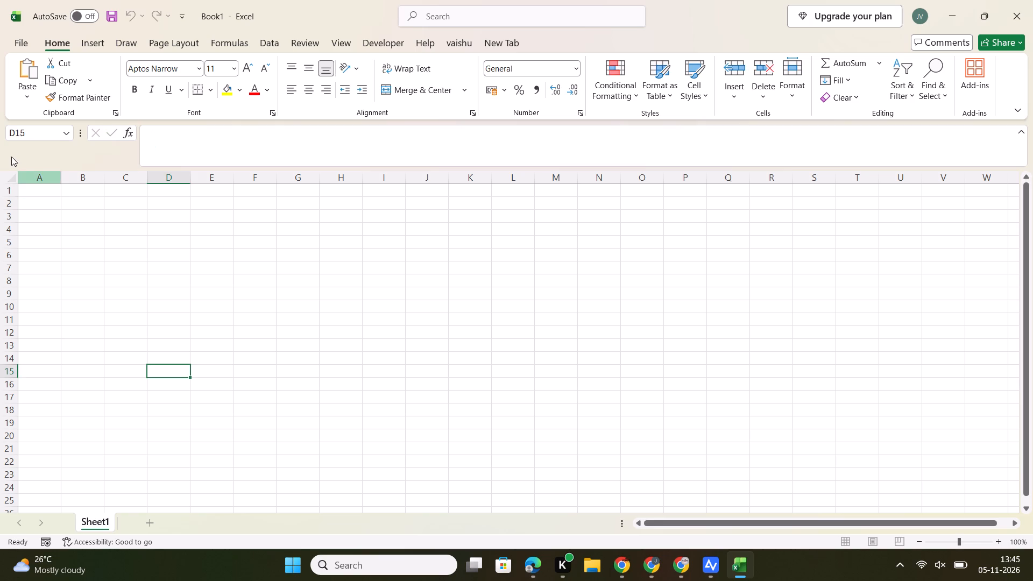
click(31, 193)
key(ctrl+v)
Turn on filtering for column A with the pasted comments.
scroll(133, 284, down, 2)
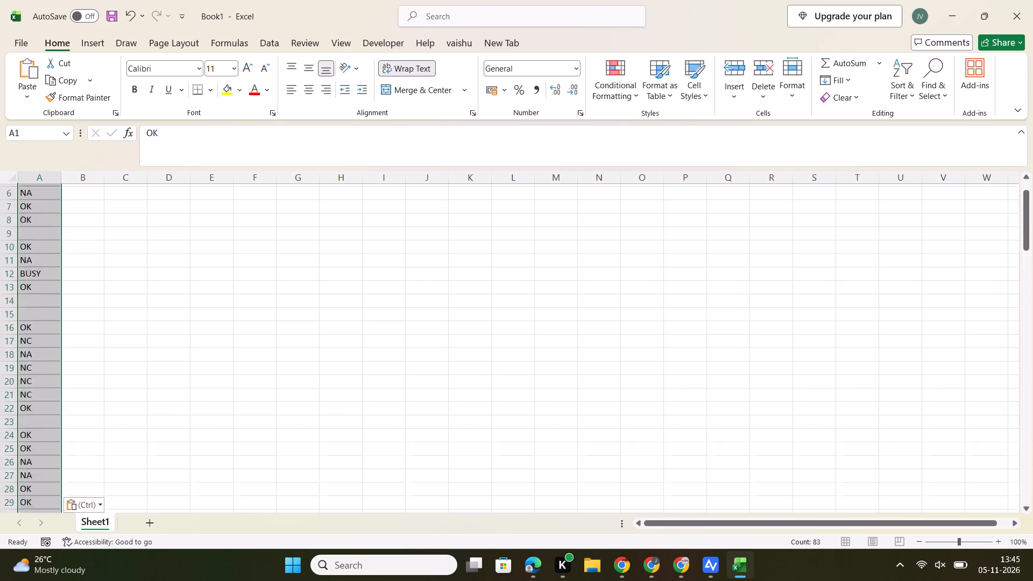
scroll(133, 289, down, 20)
scroll(133, 289, down, 9)
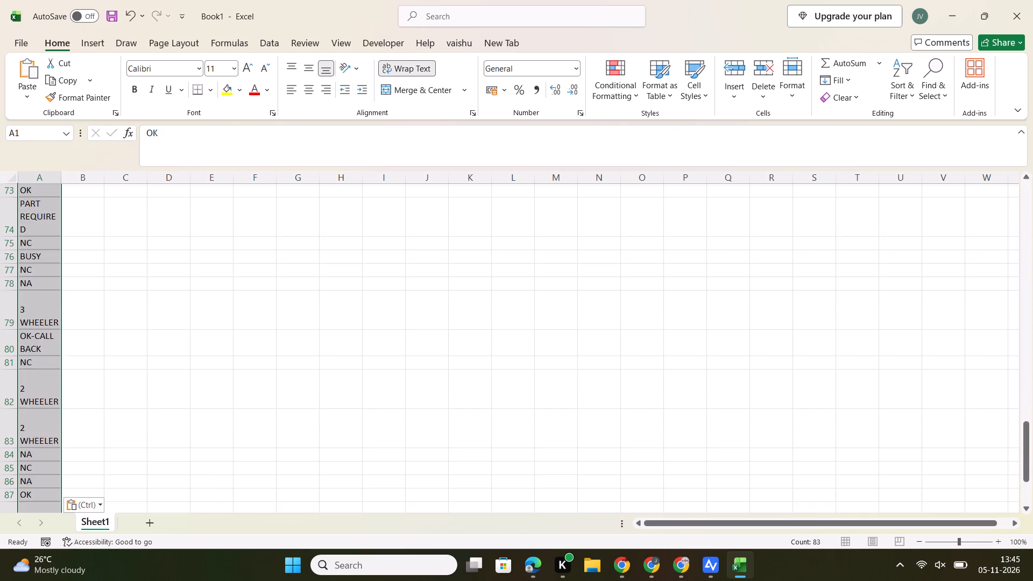
scroll(161, 418, down, 6)
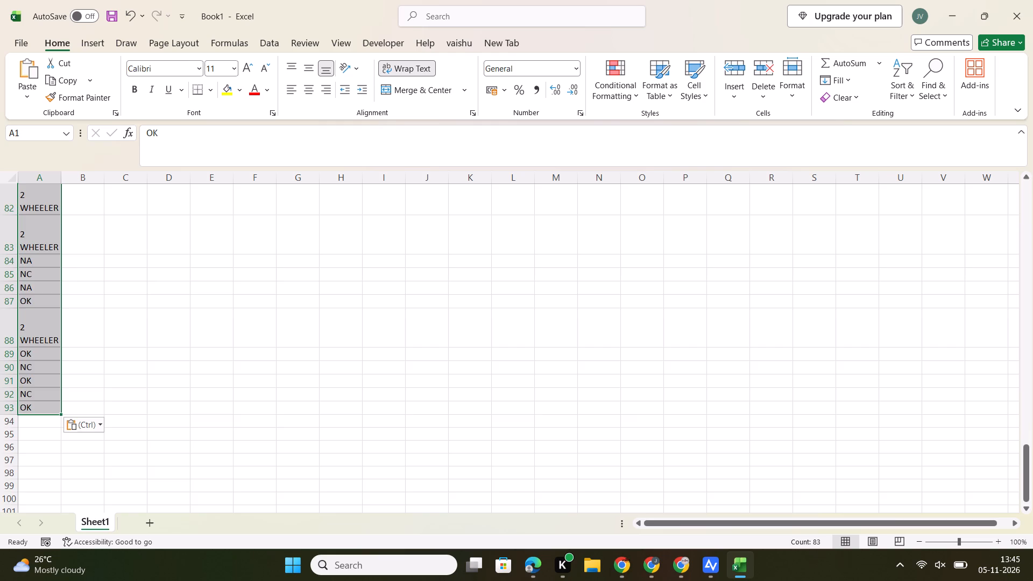
scroll(178, 397, up, 20)
scroll(178, 397, up, 13)
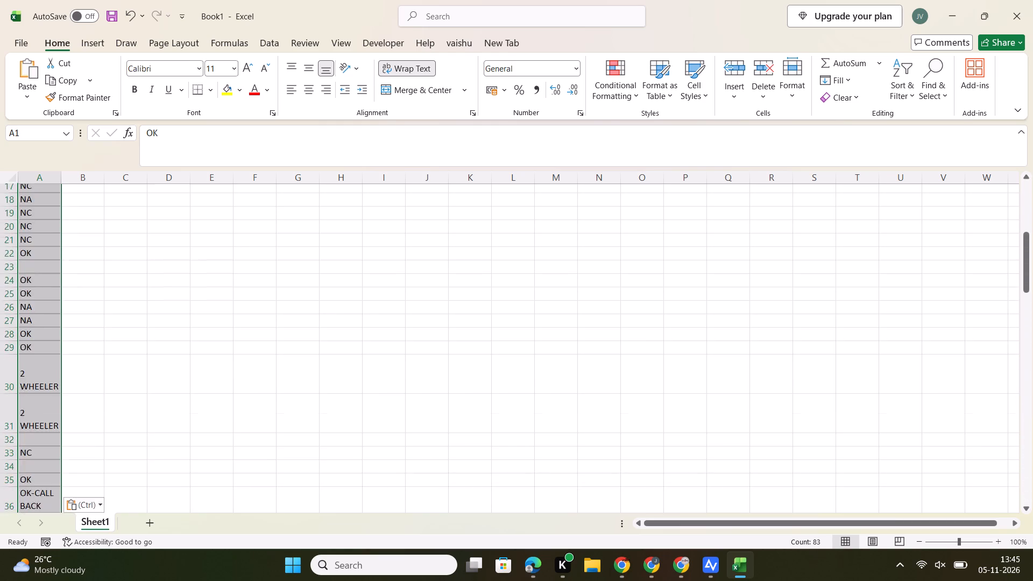
scroll(178, 397, up, 15)
click(49, 169)
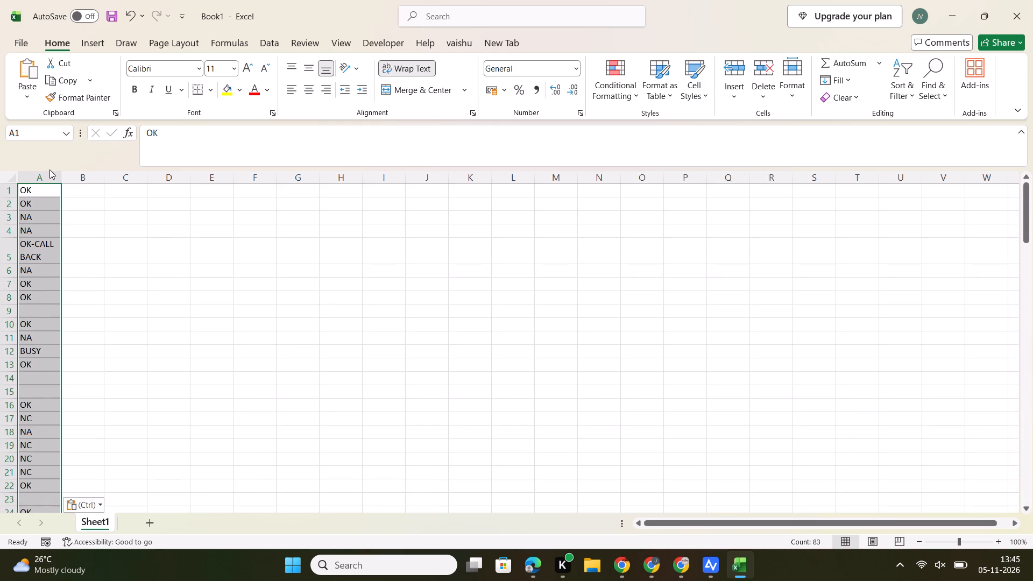
click(47, 178)
click(270, 40)
click(444, 81)
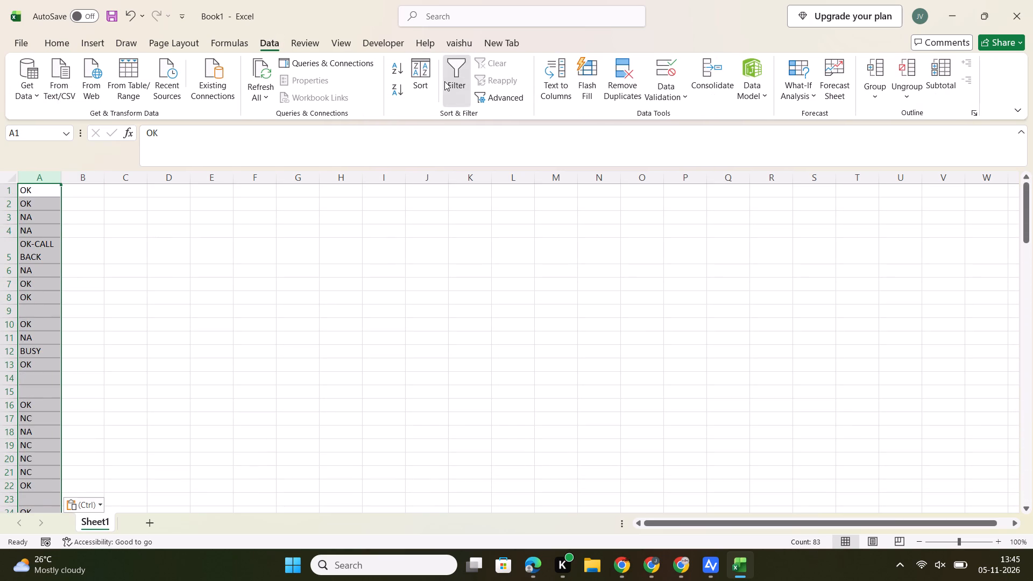
Filter column A to 2 WHEELER, 3 WHEELER, CALL CUT, OK, OK-CALL BACK, PART REQUIRED, PUNCHER SHOP and WRONG NUMBER.
click(59, 189)
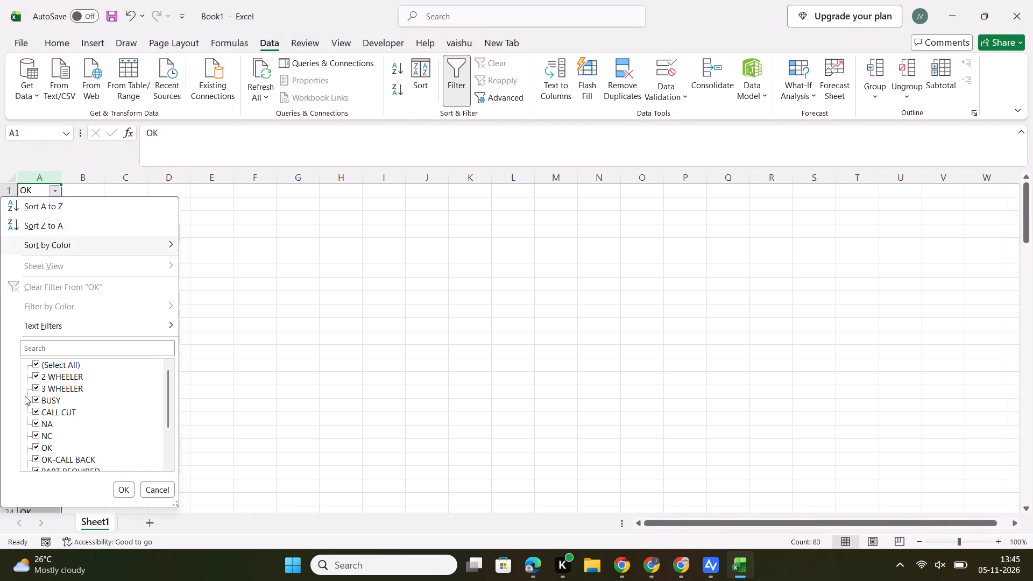
click(36, 361)
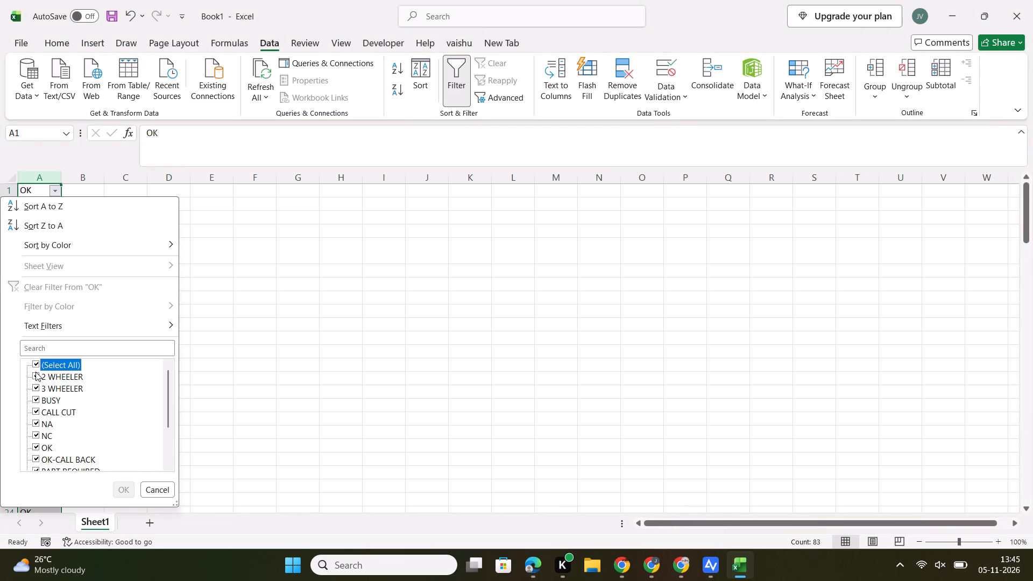
click(36, 372)
click(41, 386)
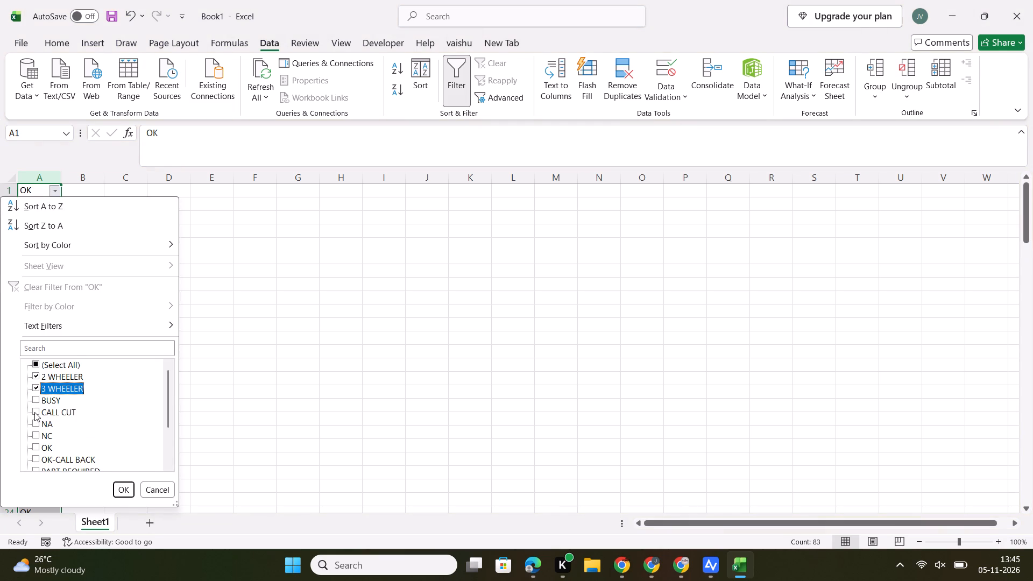
click(34, 412)
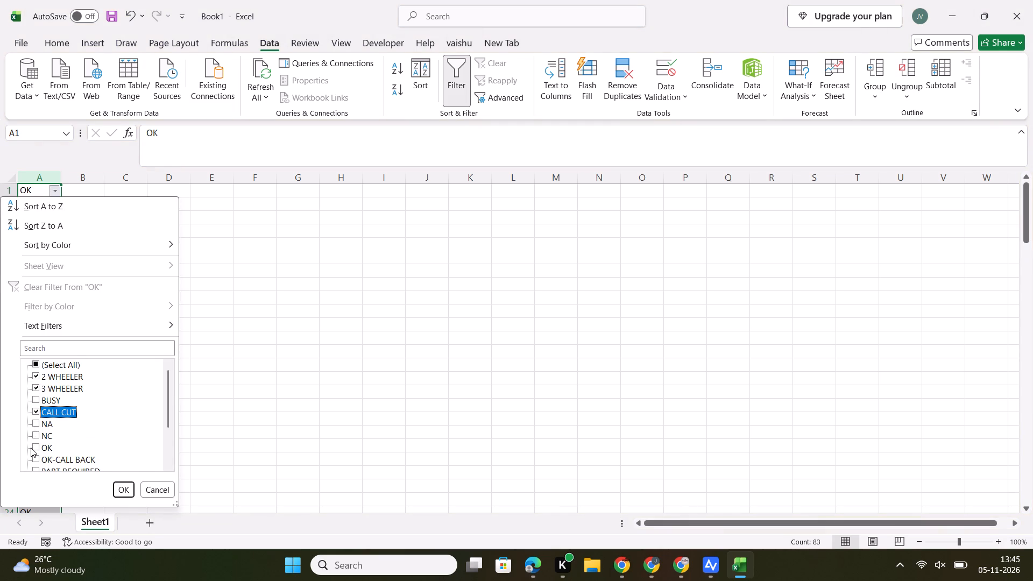
click(32, 446)
click(34, 446)
click(34, 455)
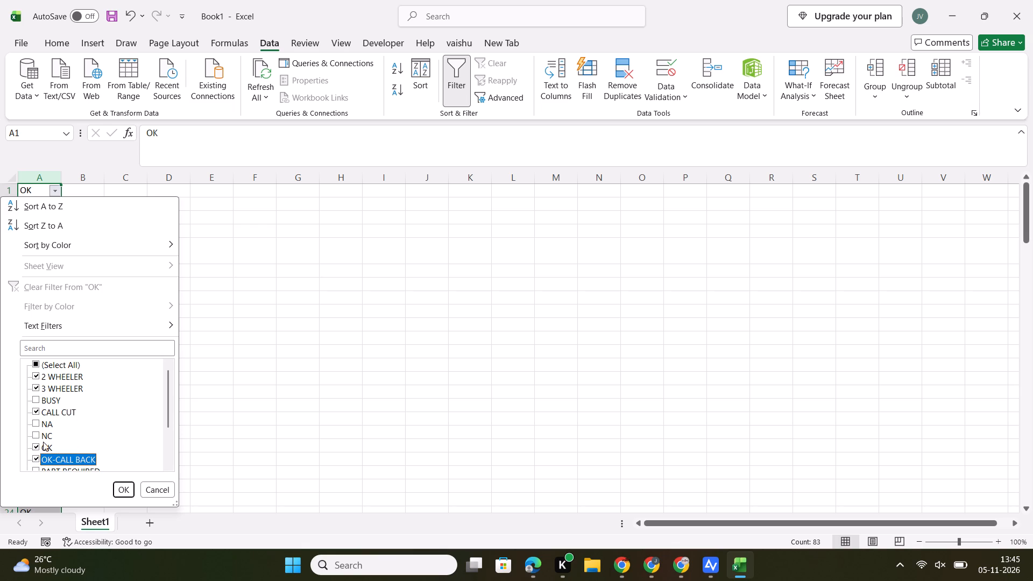
scroll(72, 440, down, 1)
click(39, 434)
click(41, 450)
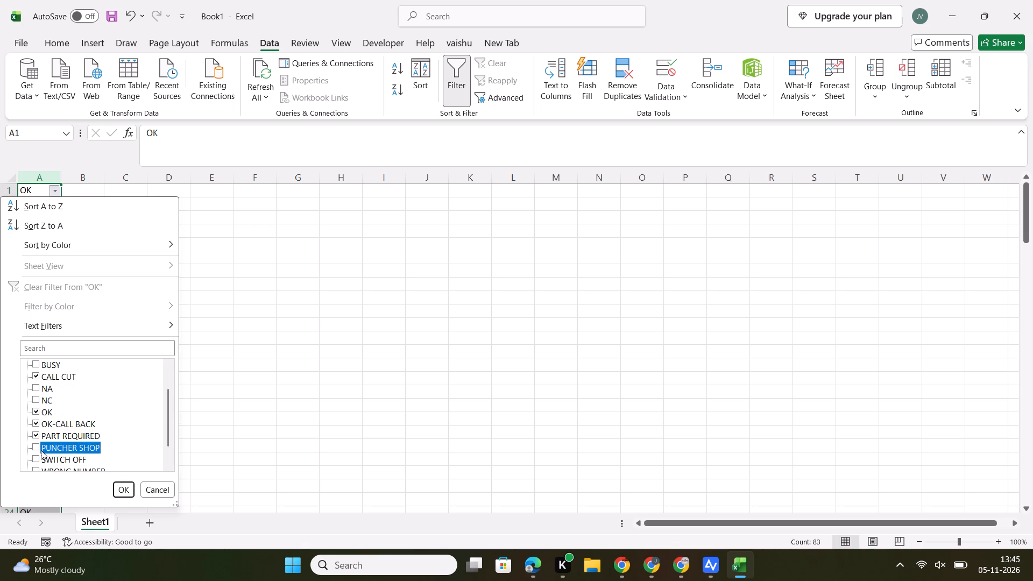
click(43, 463)
scroll(82, 429, down, 2)
click(40, 434)
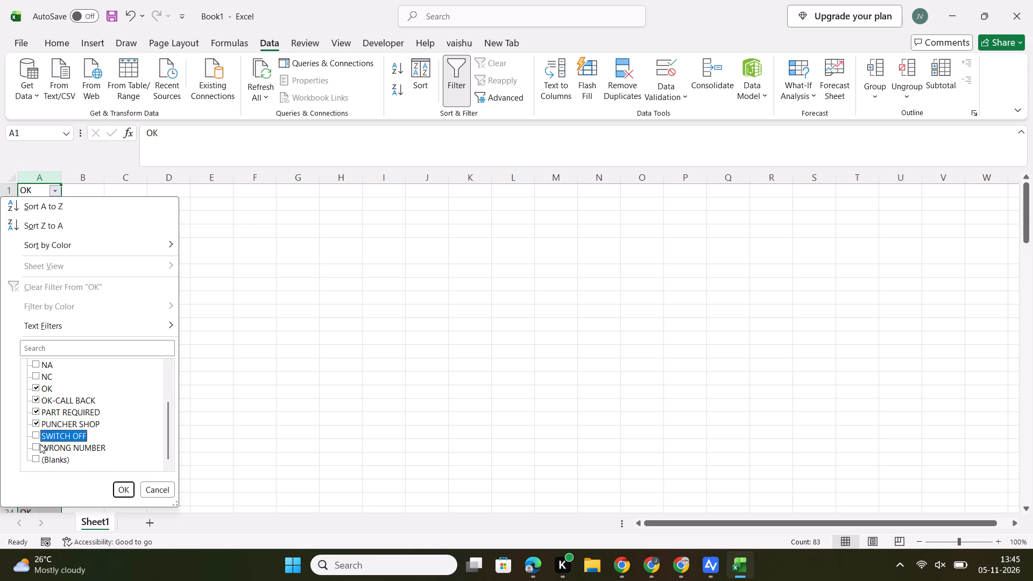
click(39, 445)
click(130, 490)
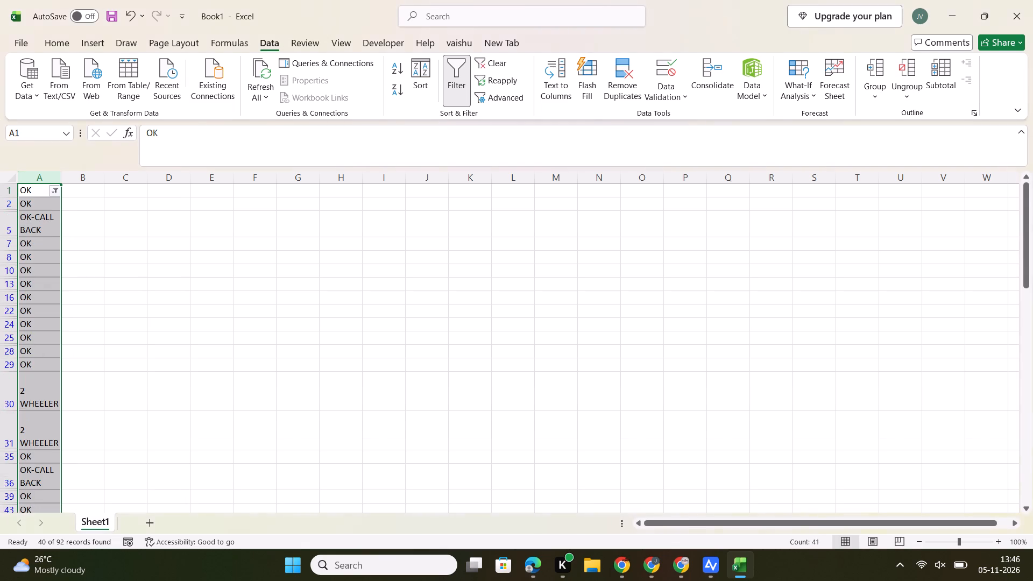
Copy the filtered comments from A1 down to A93 and paste them into a new sheet starting at cell A1.
drag(37, 190, 12, 539)
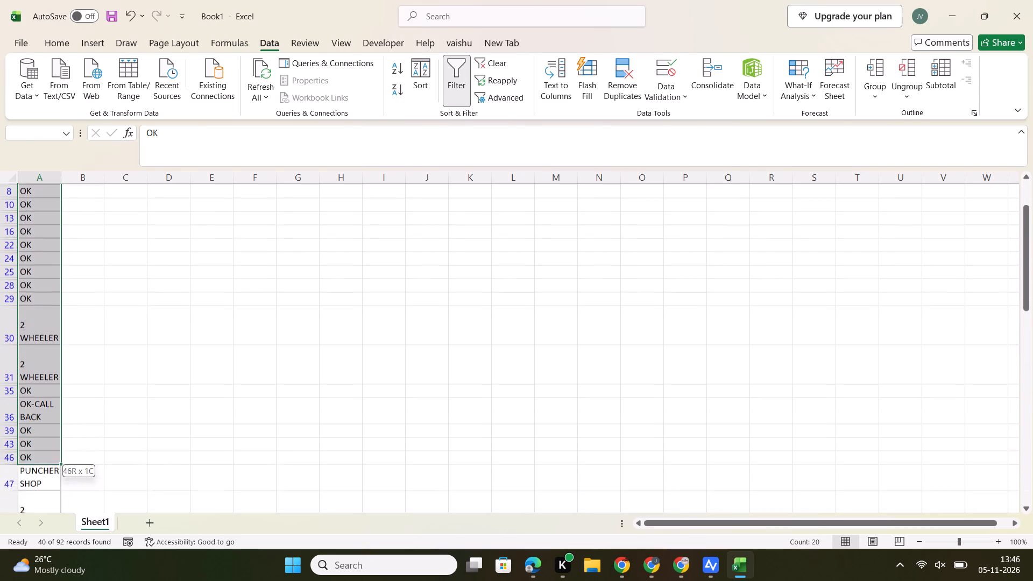
drag(12, 539, 0, 580)
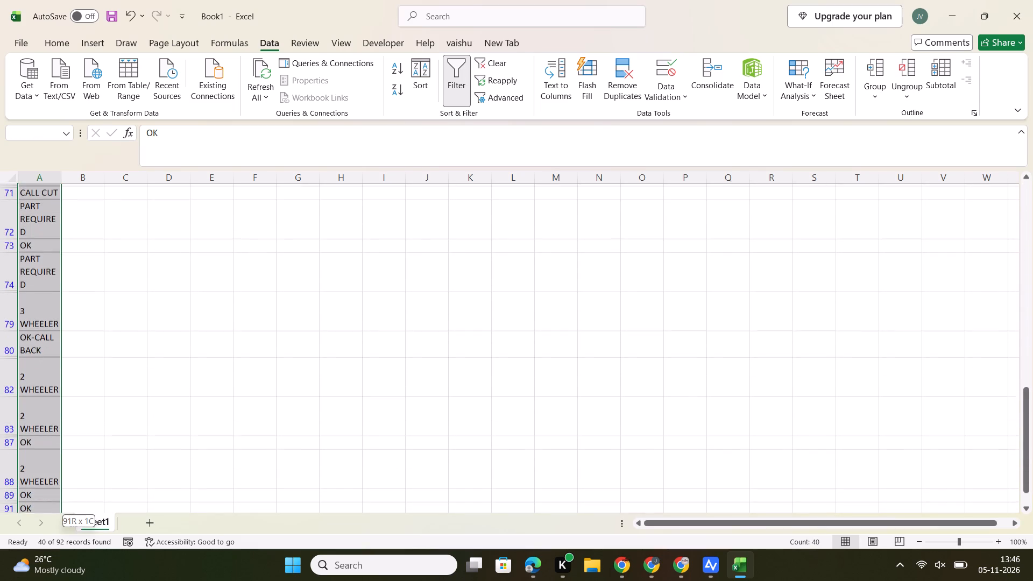
drag(0, 580, 9, 459)
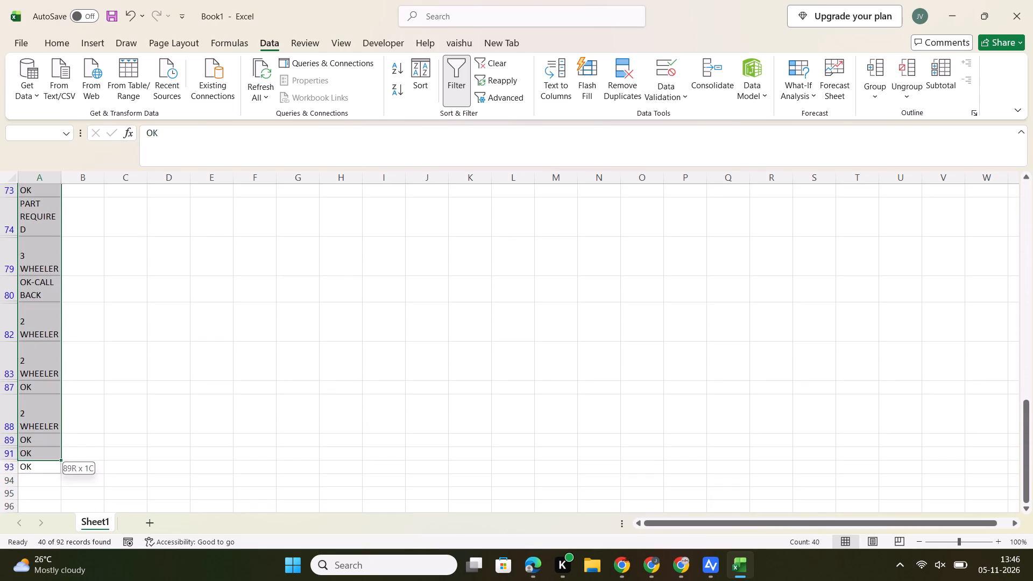
drag(9, 459, 9, 466)
key(ctrl+c)
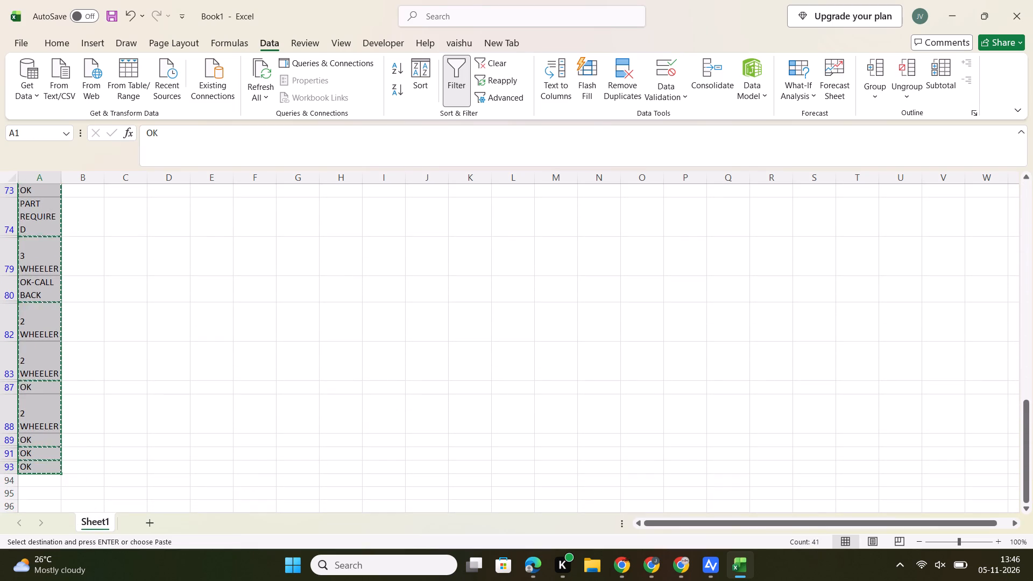
click(159, 523)
key(ctrl+v)
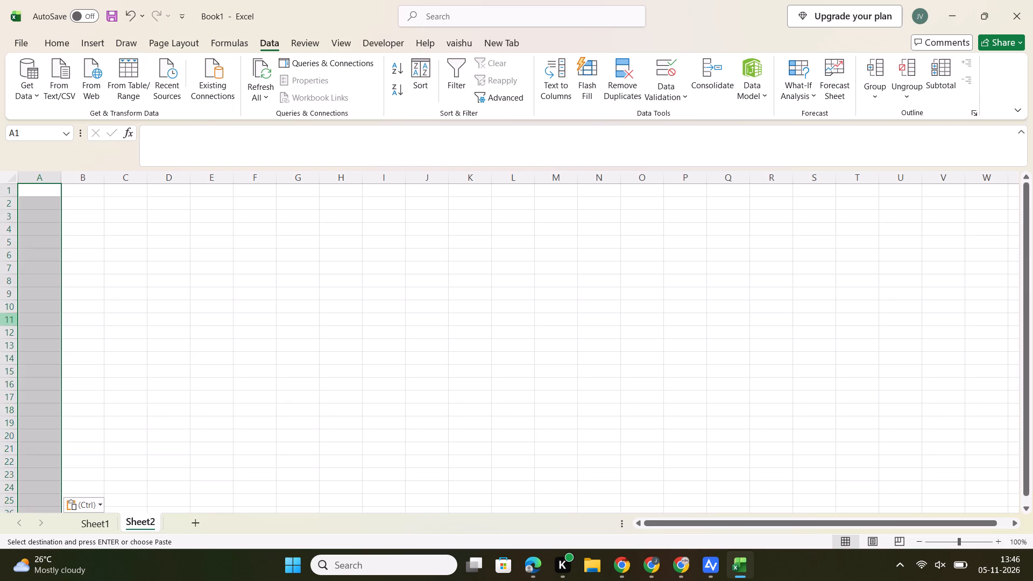
scroll(131, 363, down, 20)
scroll(131, 363, down, 4)
scroll(133, 385, up, 5)
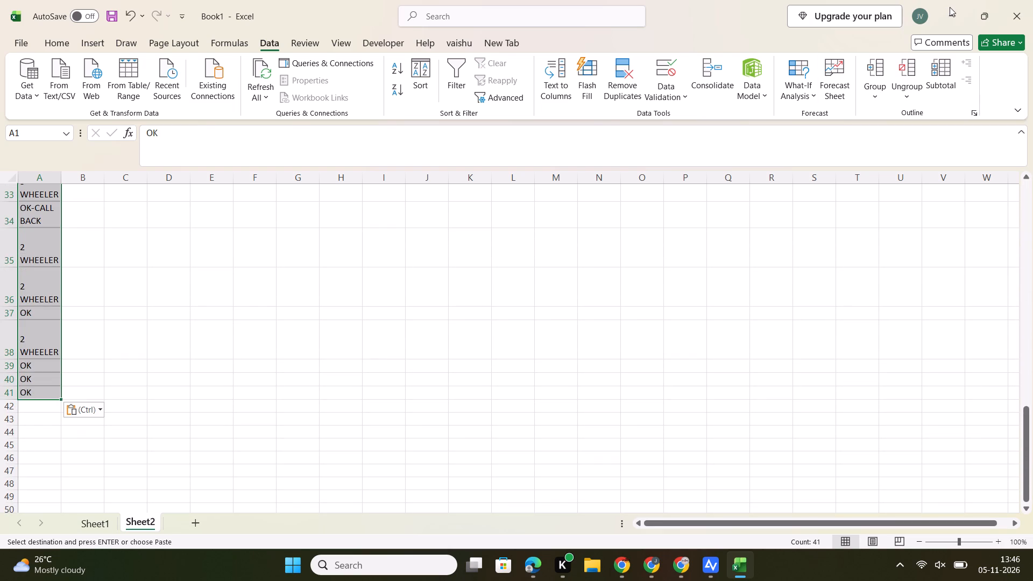
Return to the Hyd_garages sheet in Chrome and select the empty comment cell for Deepa Auto Cares in row 2785.
click(950, 7)
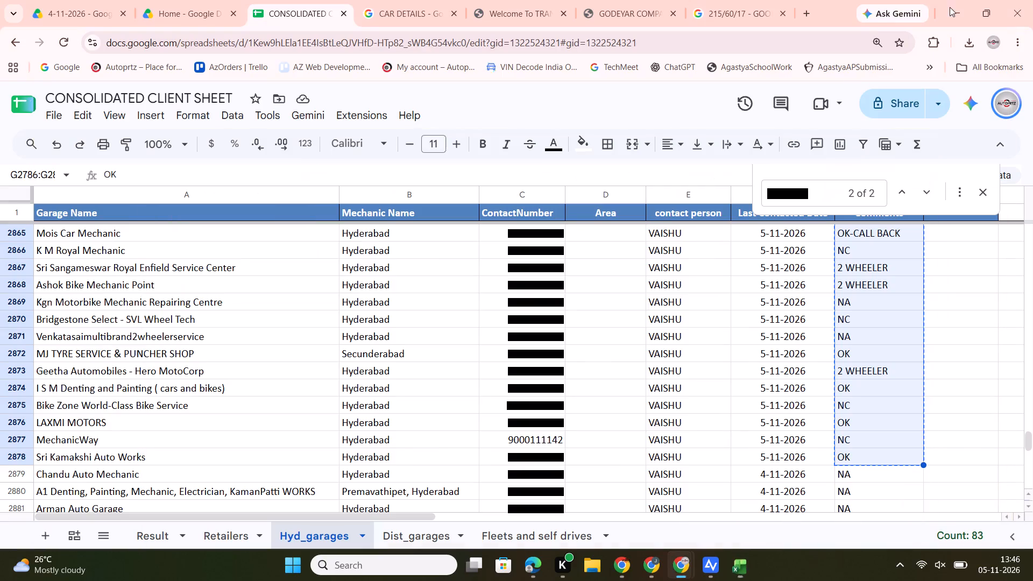
scroll(799, 354, up, 18)
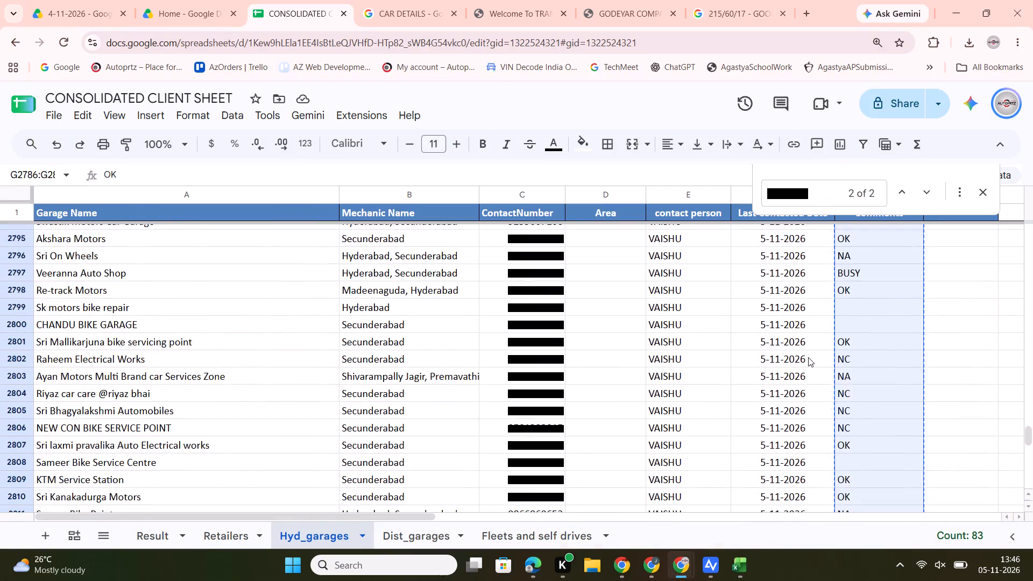
scroll(808, 357, up, 7)
scroll(808, 357, down, 3)
click(866, 339)
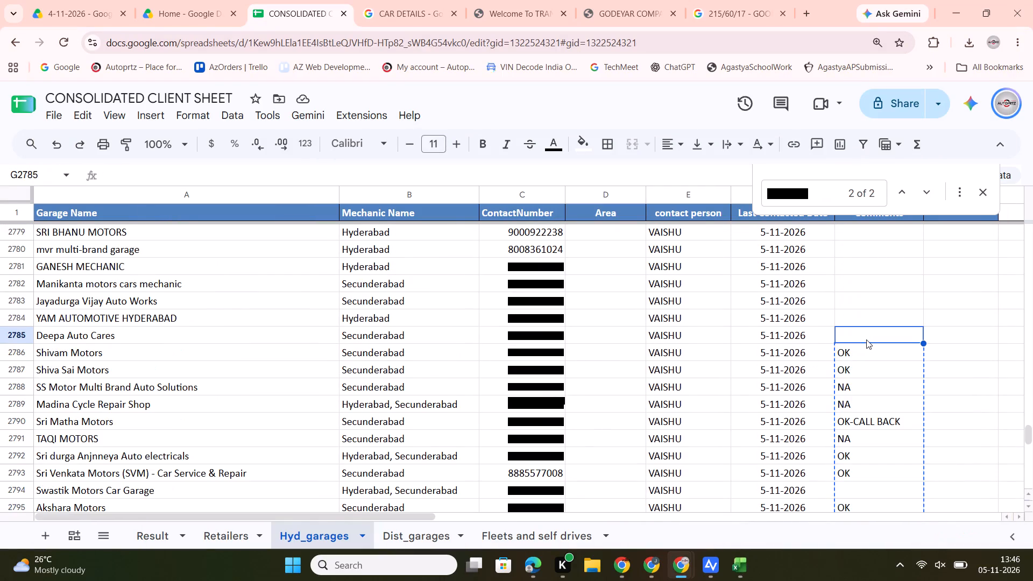
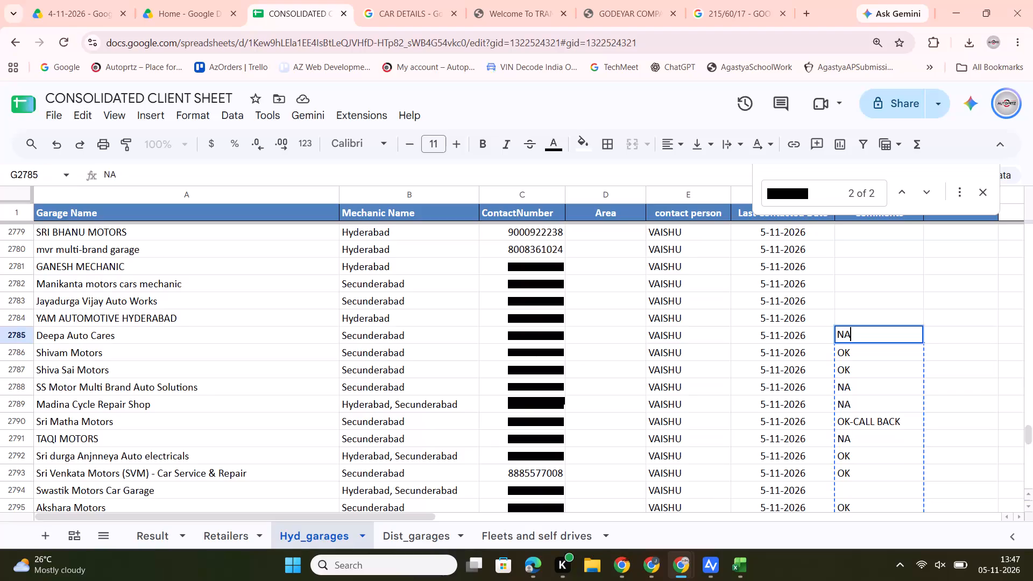
Enter NA as the comment for Deepa Auto Cares in row 2785 and move up to the YAM AUTOMOTIVE HYDERABAD comment cell.
key(Up)
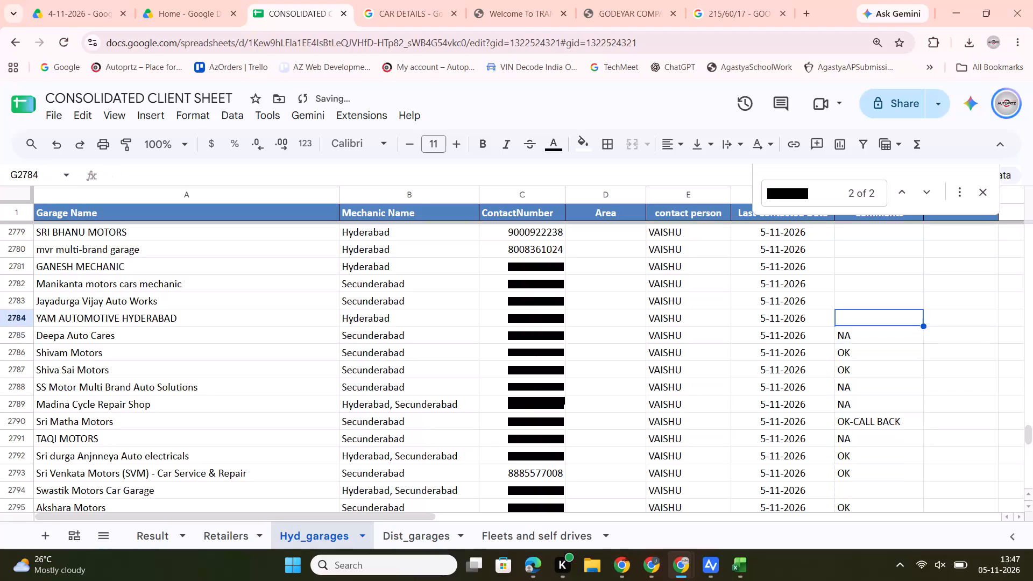
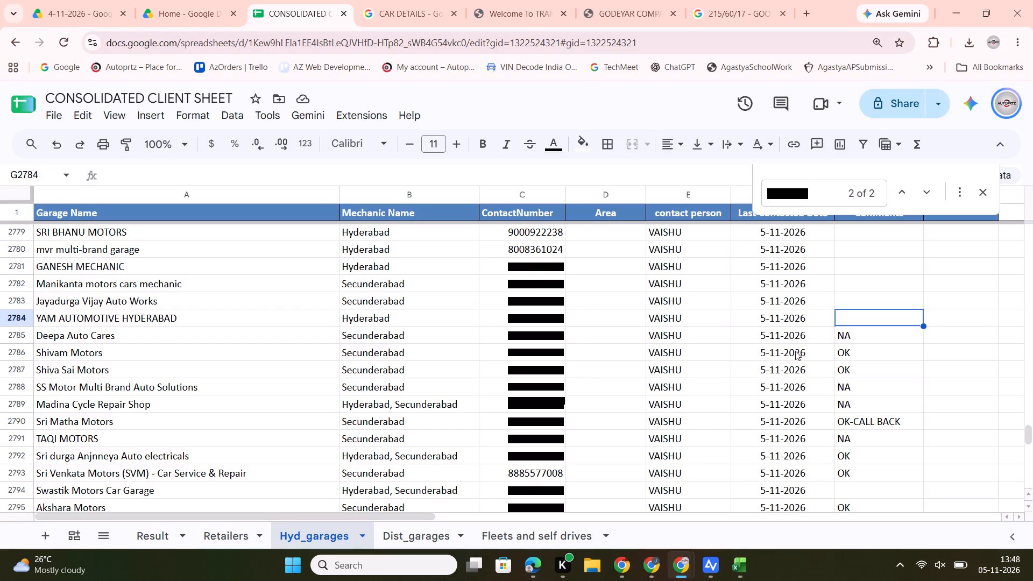
Enter OK as the comment for YAM AUTOMOTIVE HYDERABAD in row 2784 and move up to the Jayadurga Vijay Auto Works comment cell.
text(OK)
key(Up)
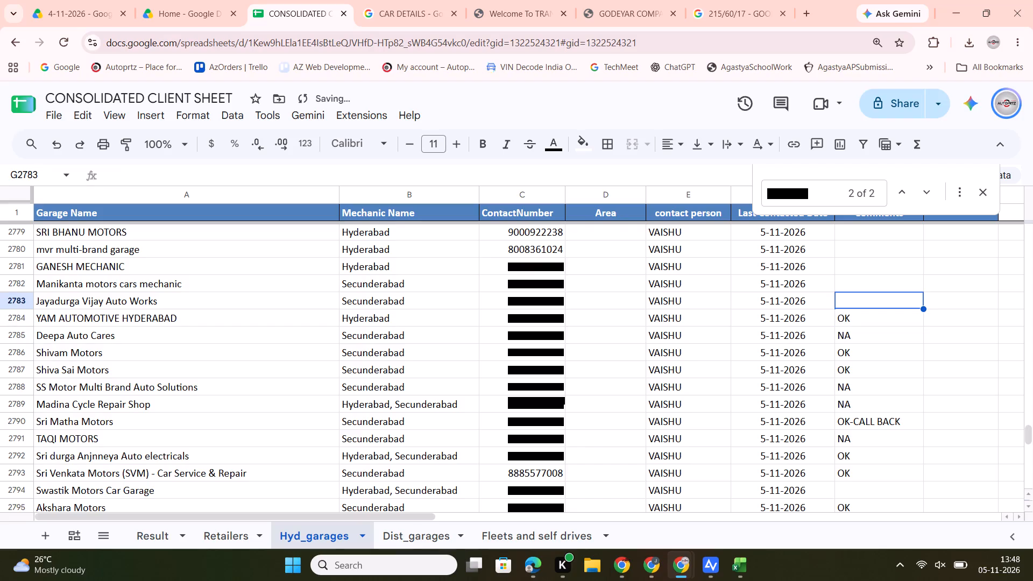
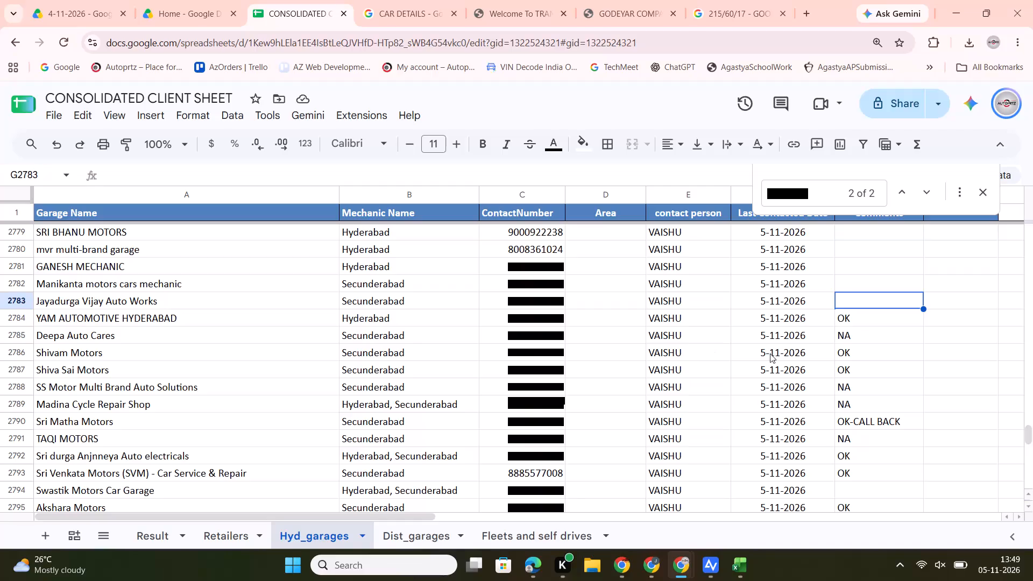
Enter OK as the comment for Jayadurga Vijay Auto Works in row 2783 and move up to the Manikanta motors cars mechanic comment cell.
click(588, 299)
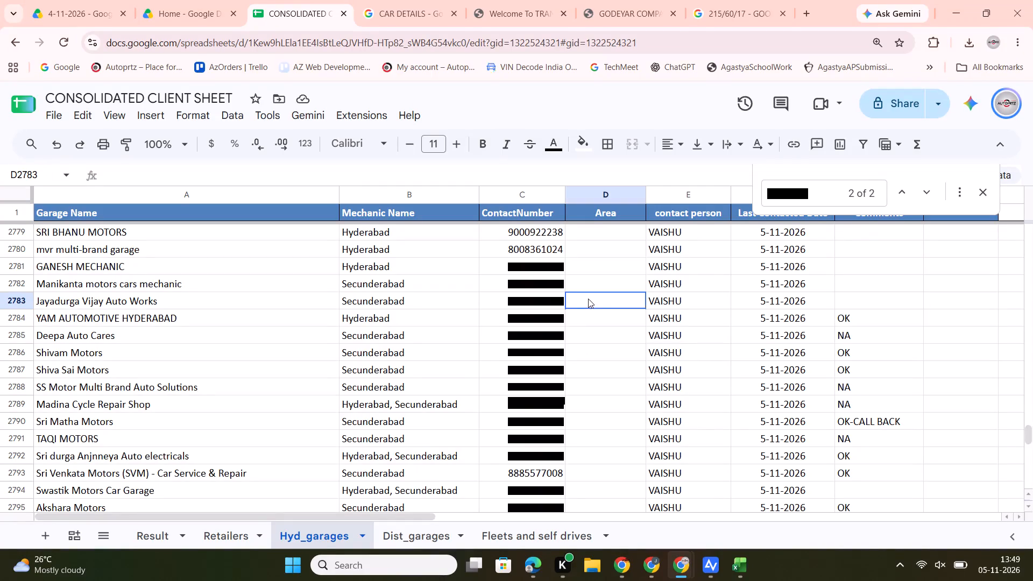
click(865, 299)
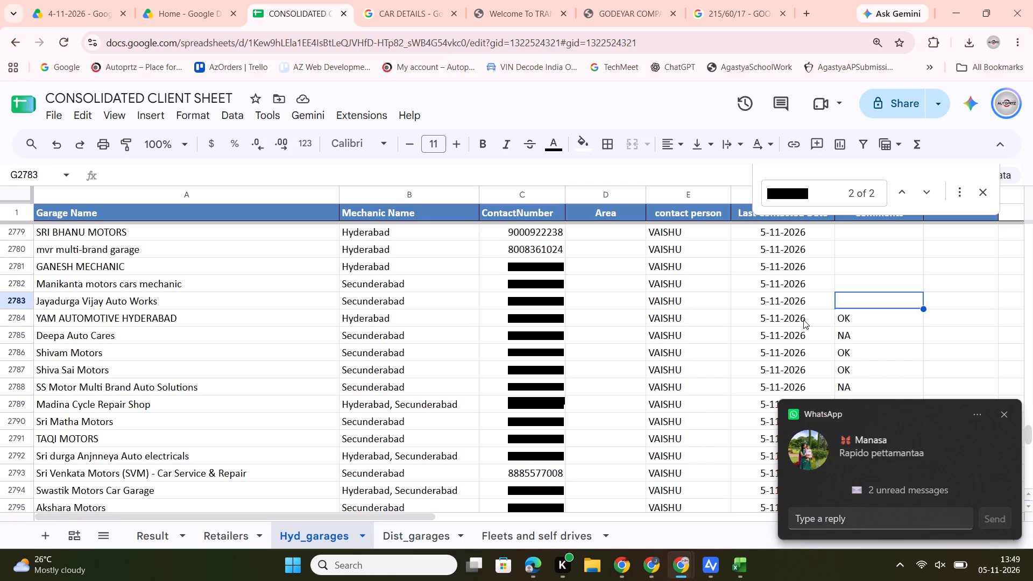
click(791, 301)
click(872, 301)
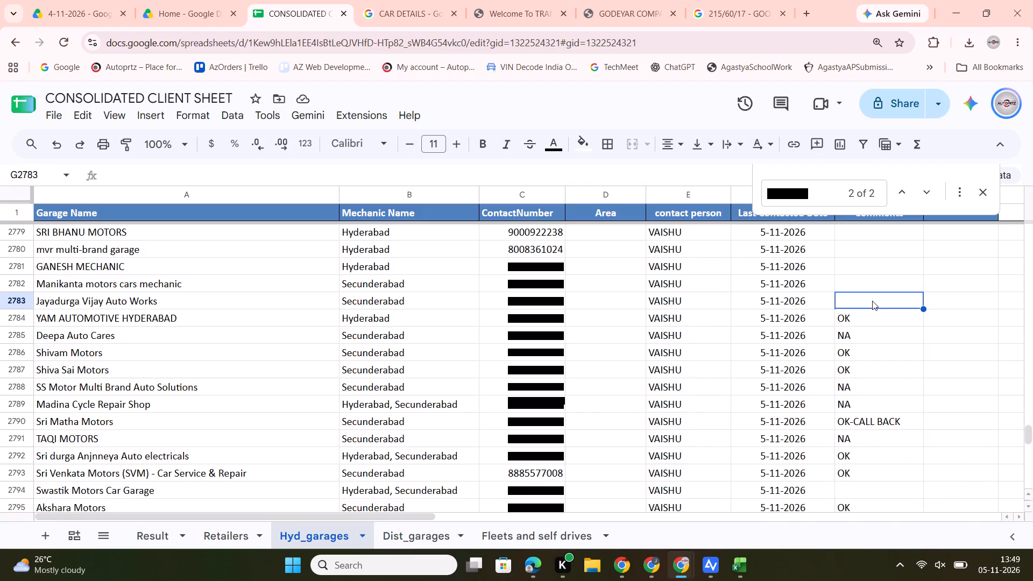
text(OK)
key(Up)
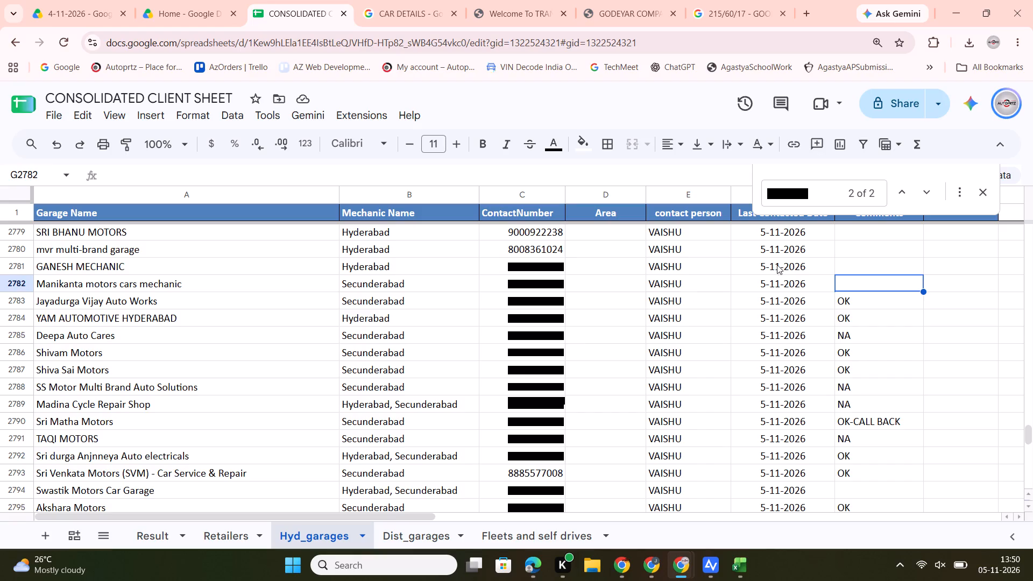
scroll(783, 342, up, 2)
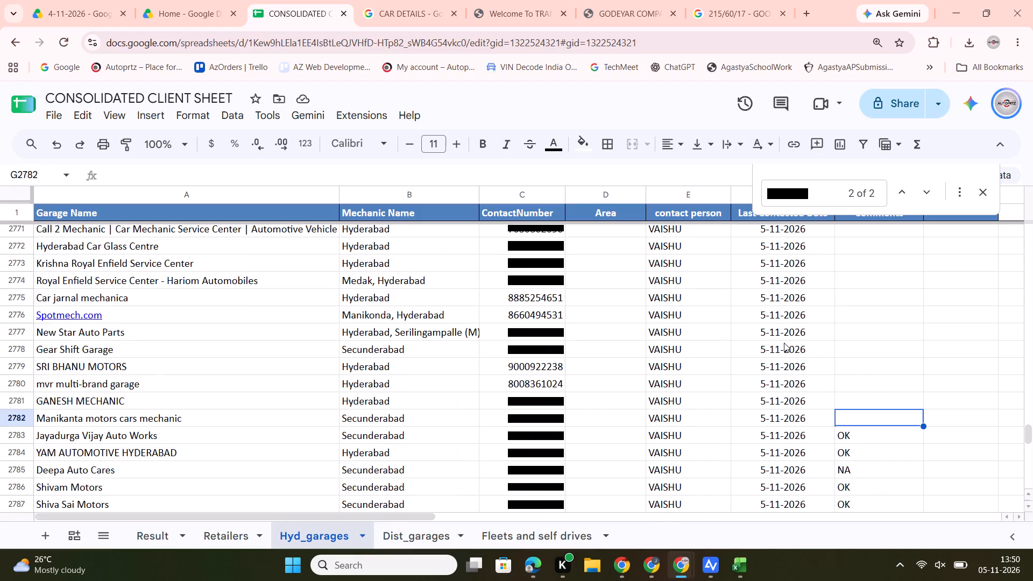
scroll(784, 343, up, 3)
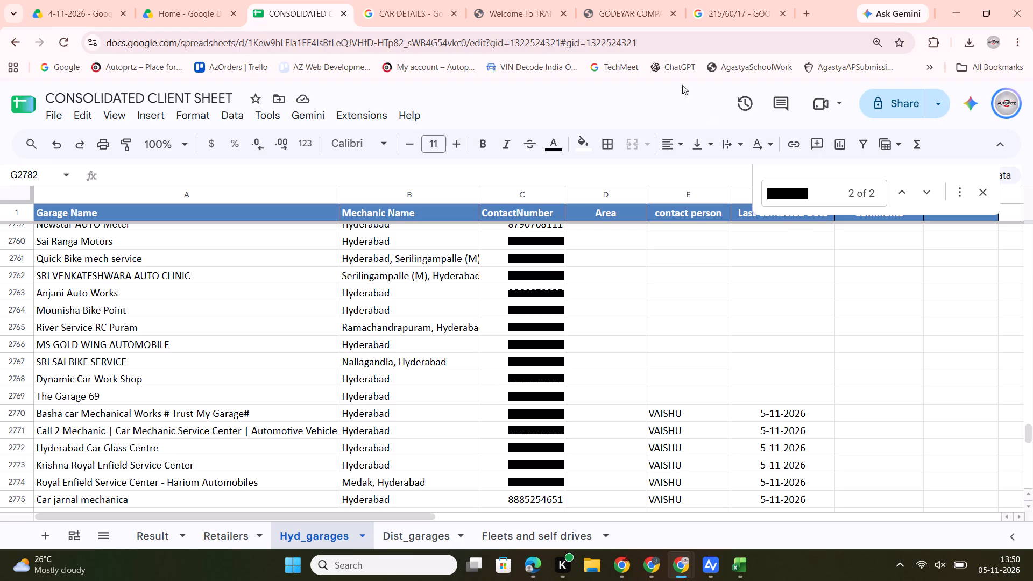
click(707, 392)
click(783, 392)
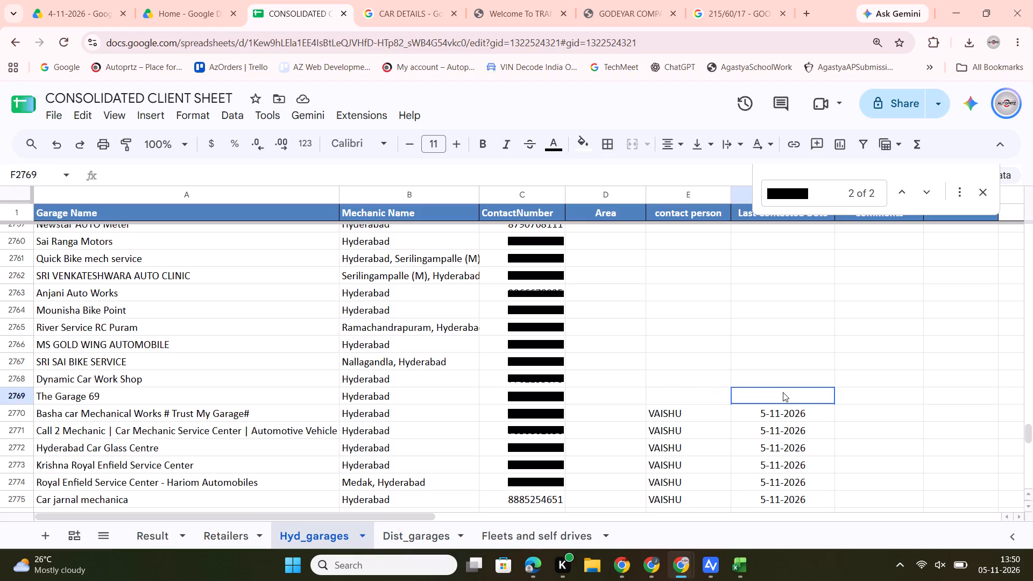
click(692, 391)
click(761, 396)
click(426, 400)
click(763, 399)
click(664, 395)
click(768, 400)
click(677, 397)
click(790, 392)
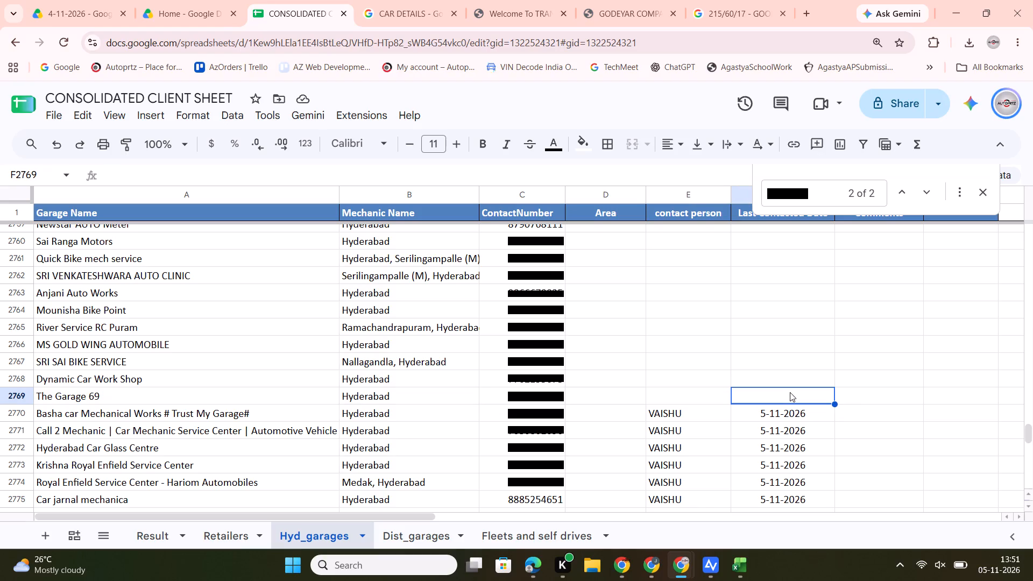
Enter OK as the comment for Manikanta motors cars mechanic in row 2782 and move up to the GANESH MECHANIC comment cell.
scroll(773, 404, down, 2)
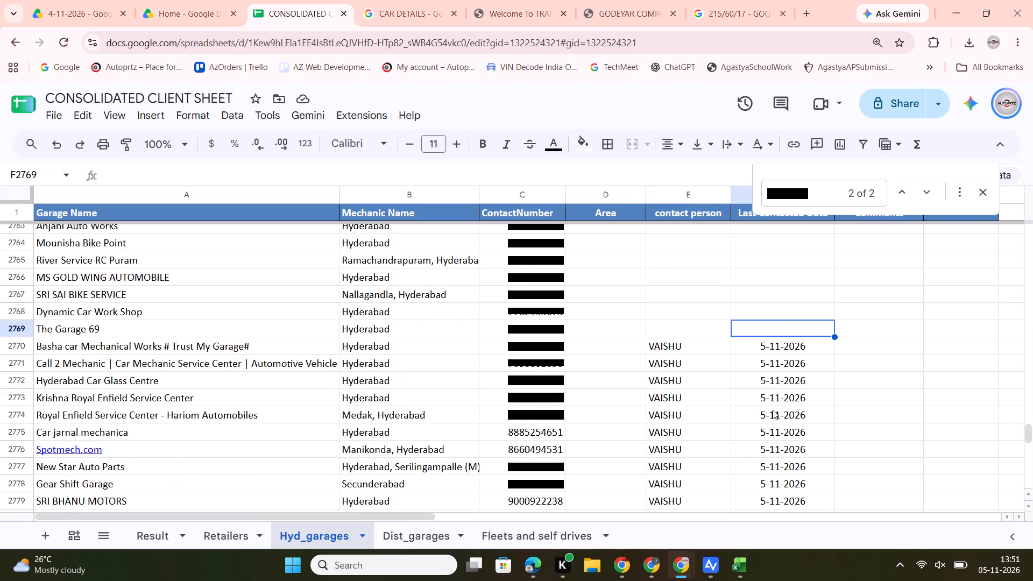
scroll(794, 415, down, 2)
click(873, 358)
text(OK)
key(Up)
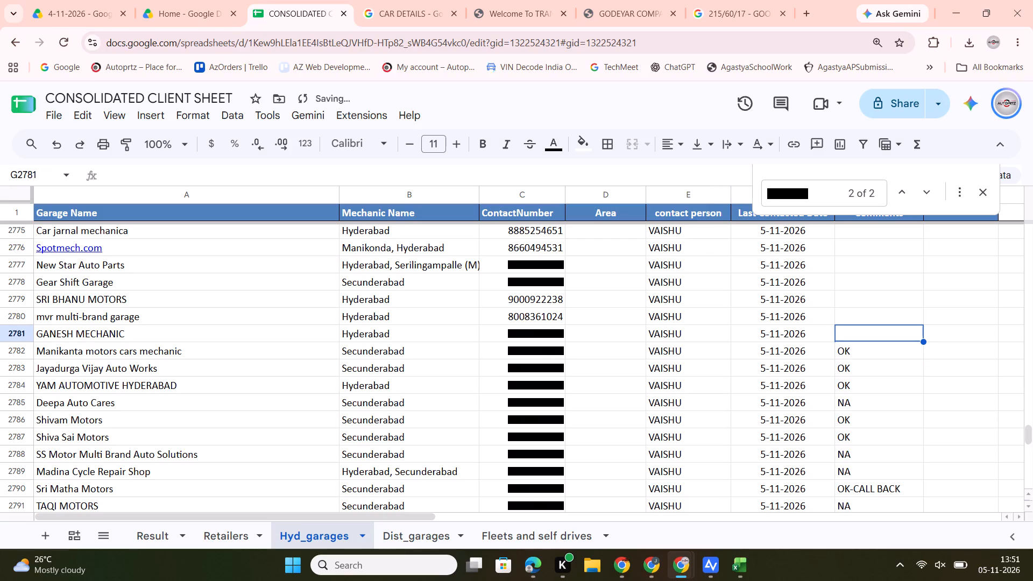
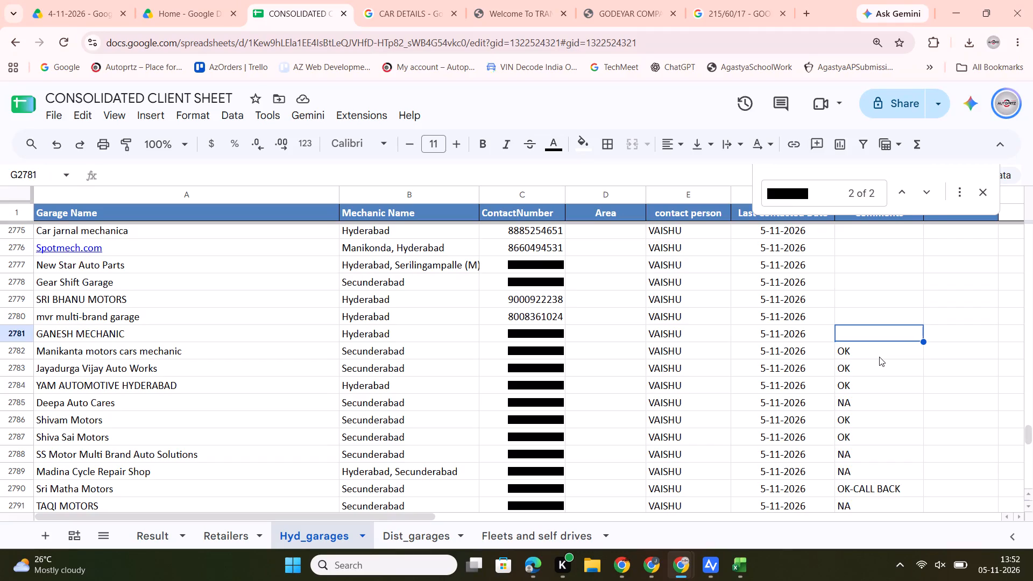
Enter OK as the comment for GANESH MECHANIC in row 2781.
key(p)
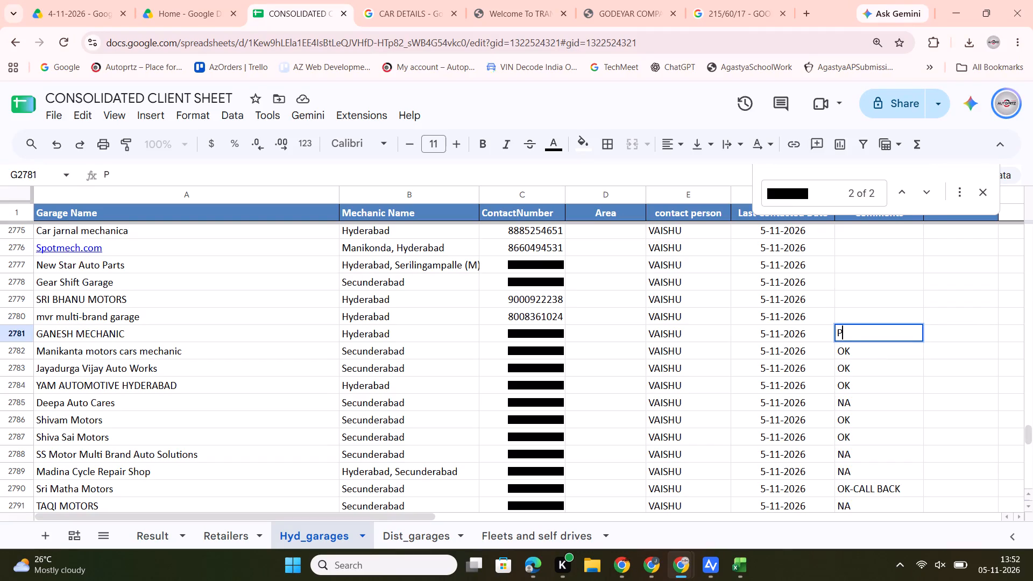
key(BackSpace)
key(o)
key(k)
key(Up)
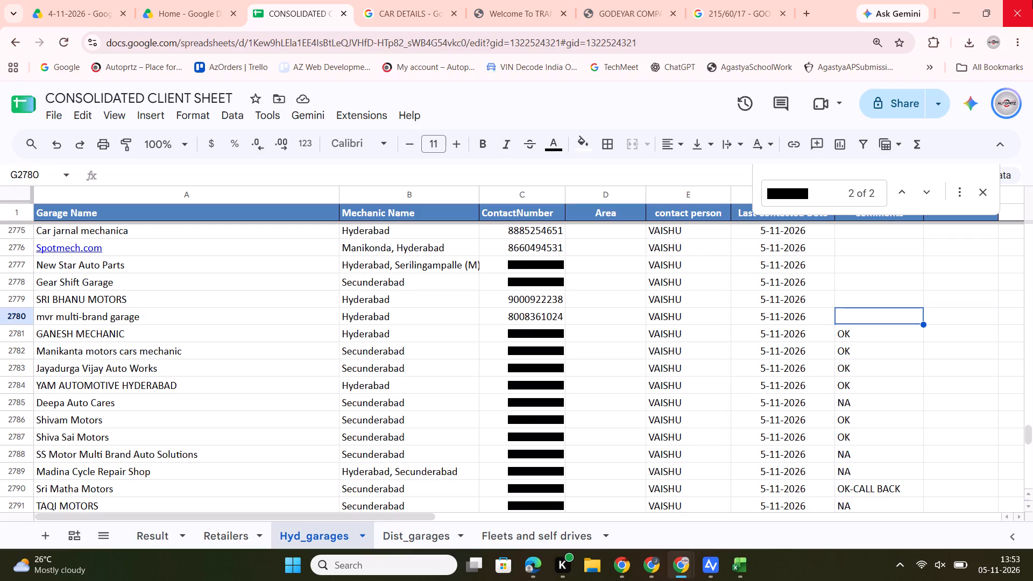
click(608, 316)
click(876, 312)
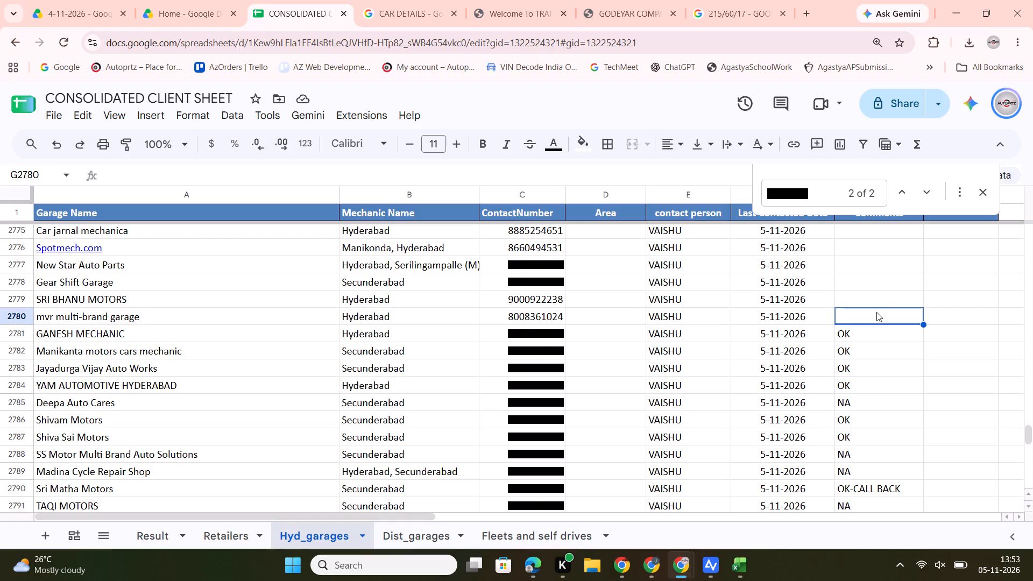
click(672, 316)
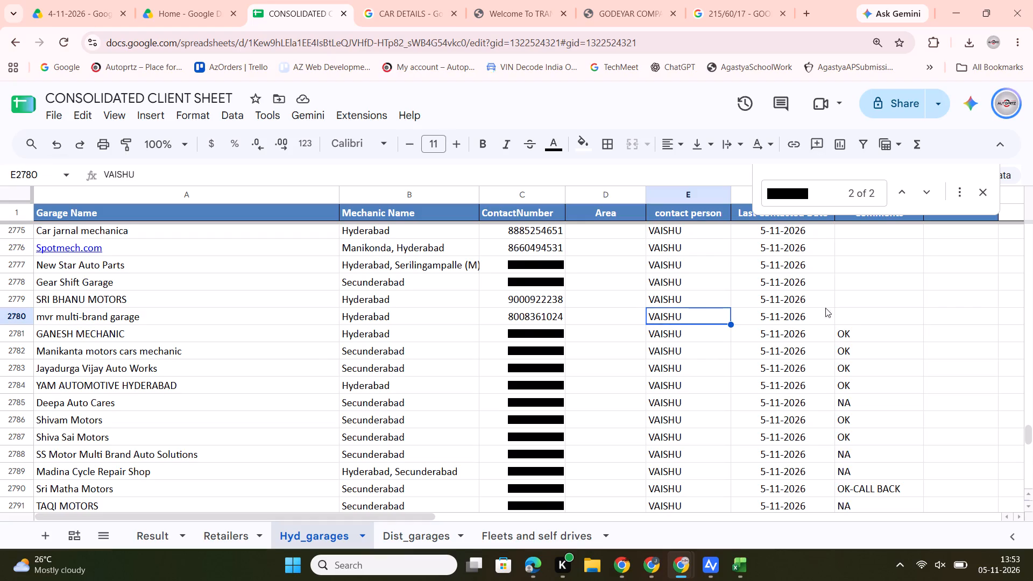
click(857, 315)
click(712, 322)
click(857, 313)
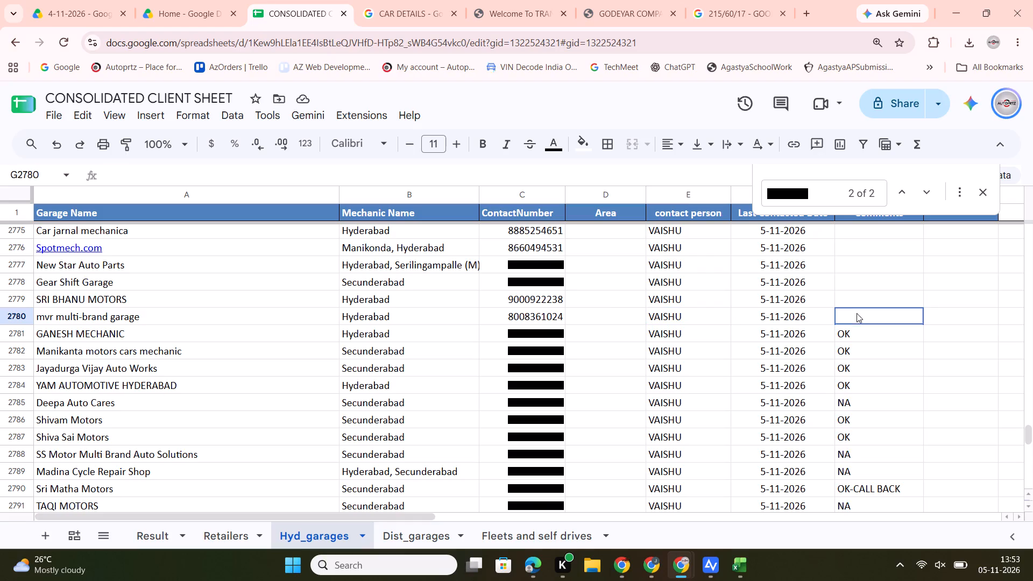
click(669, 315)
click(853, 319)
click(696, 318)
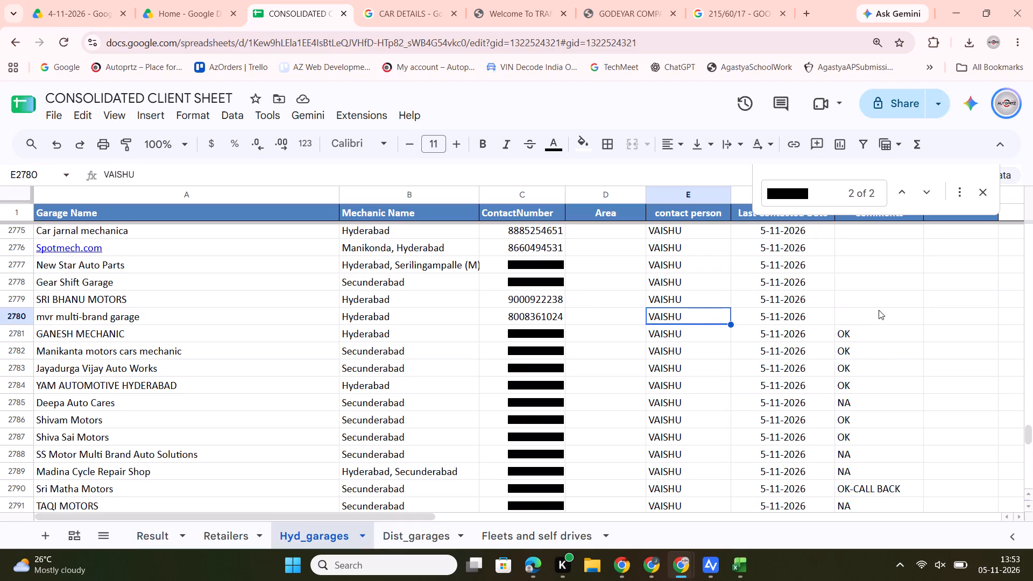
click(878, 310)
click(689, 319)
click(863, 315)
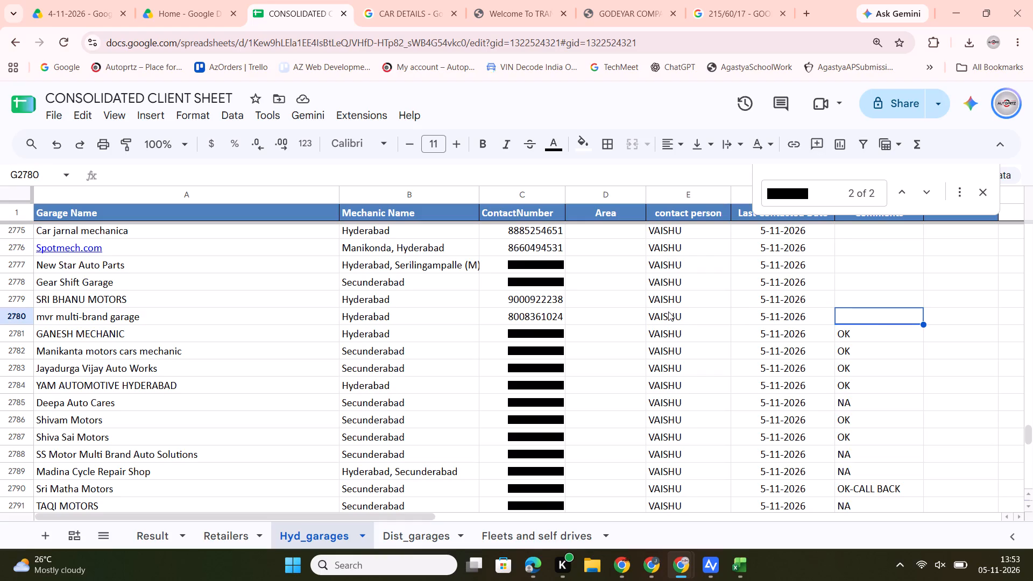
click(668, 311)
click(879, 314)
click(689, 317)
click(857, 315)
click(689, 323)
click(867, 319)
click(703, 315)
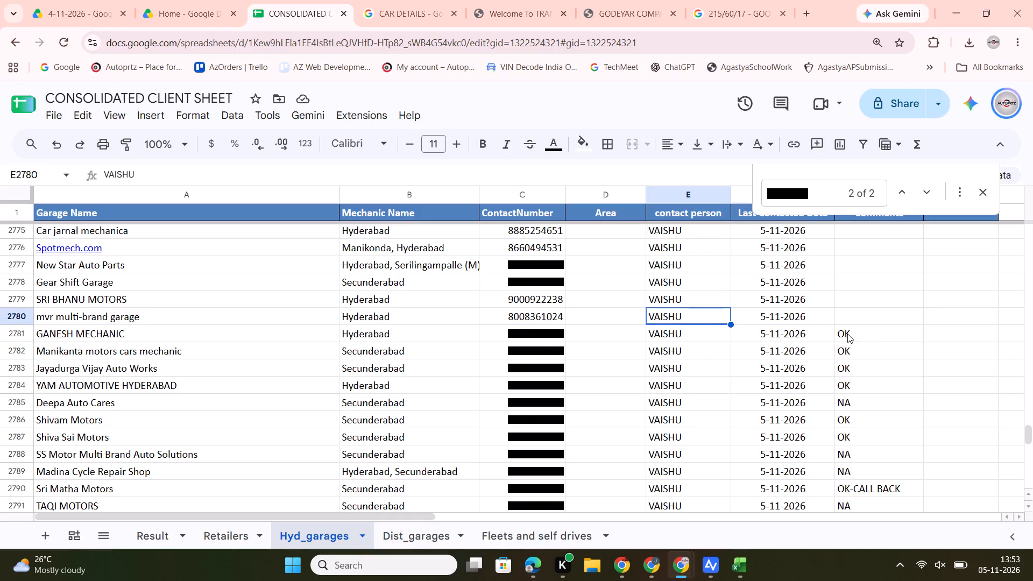
Enter OK as the comment for mvr multi-brand garage in row 2780.
click(890, 319)
text(OK)
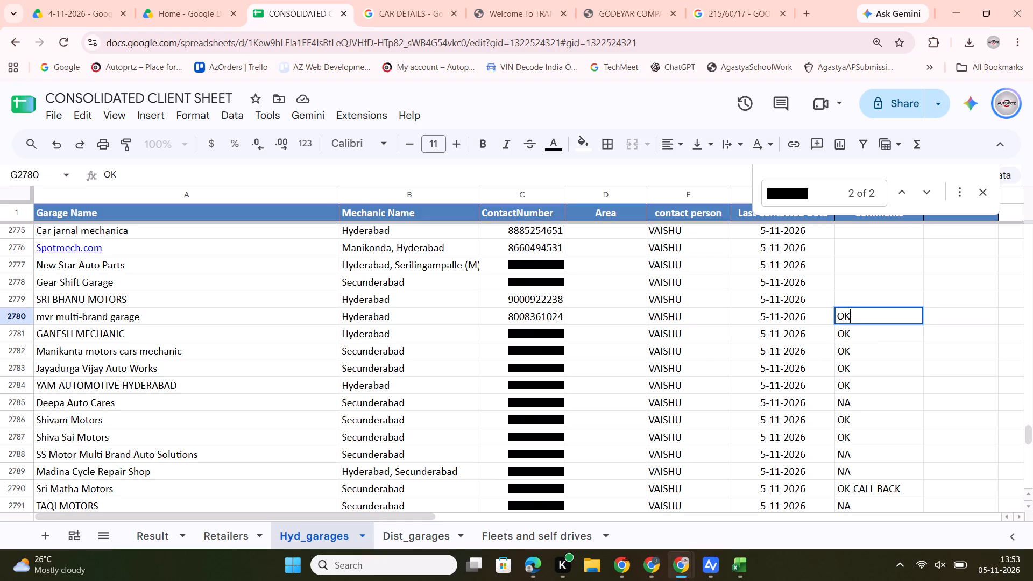
key(Up)
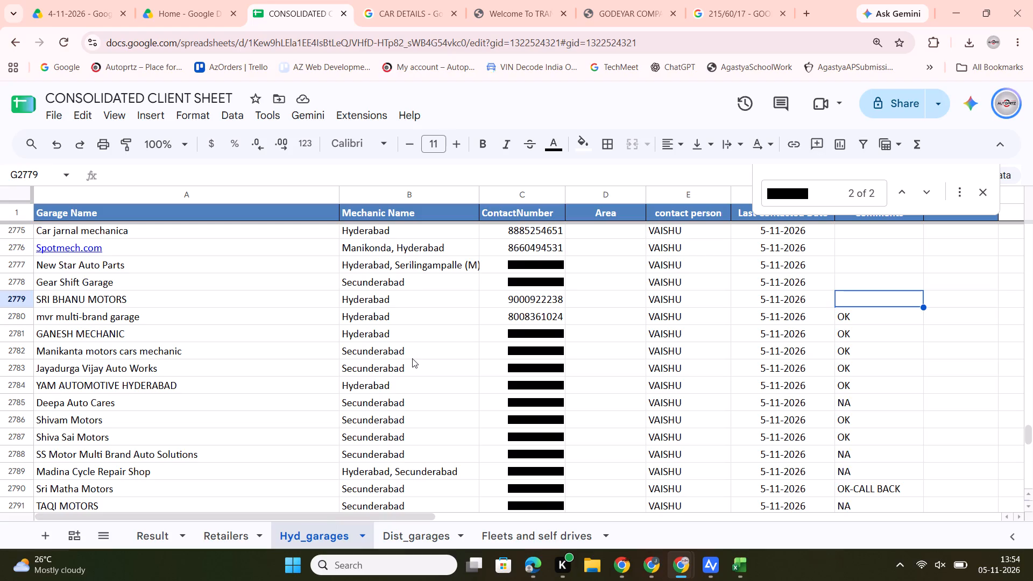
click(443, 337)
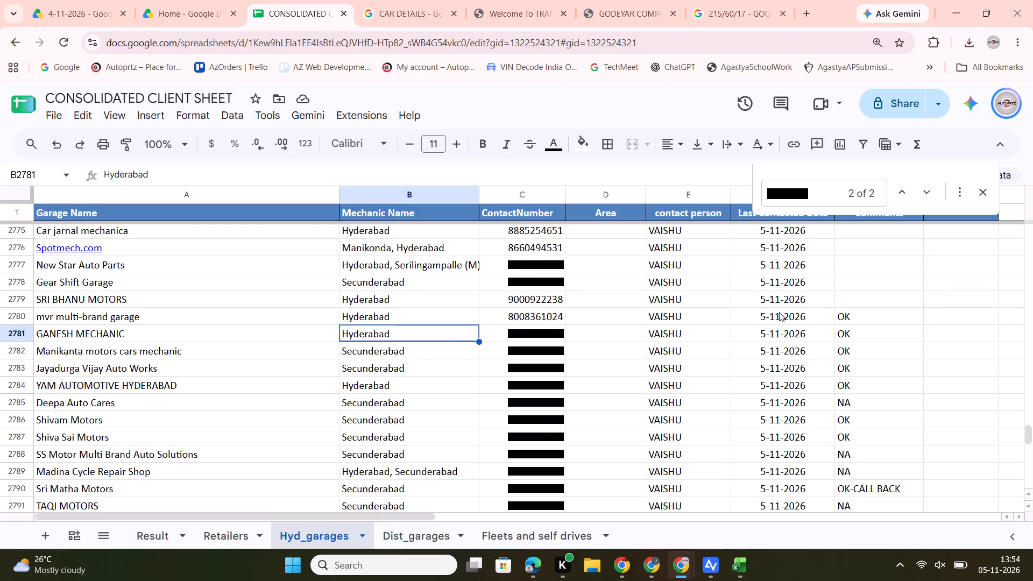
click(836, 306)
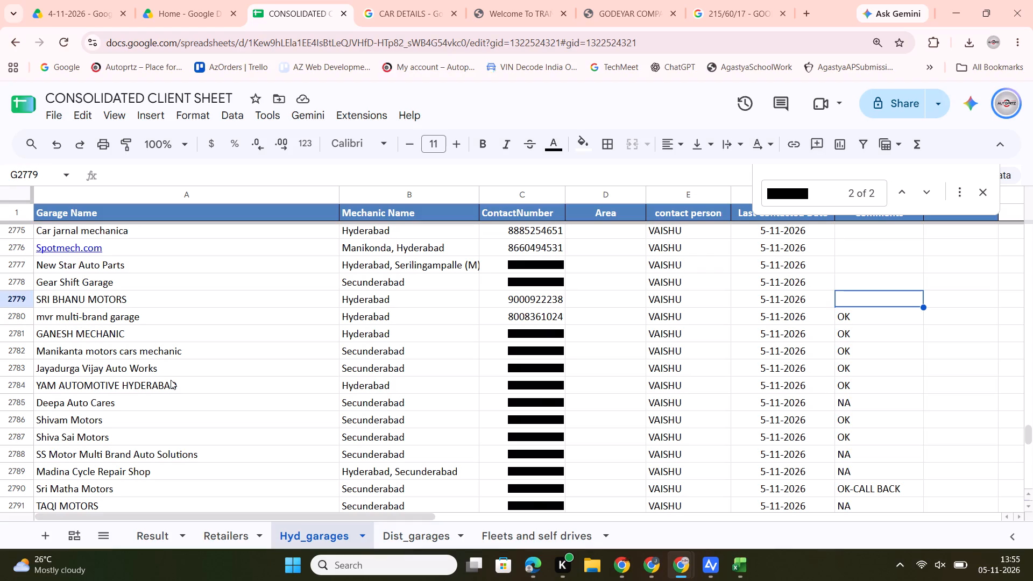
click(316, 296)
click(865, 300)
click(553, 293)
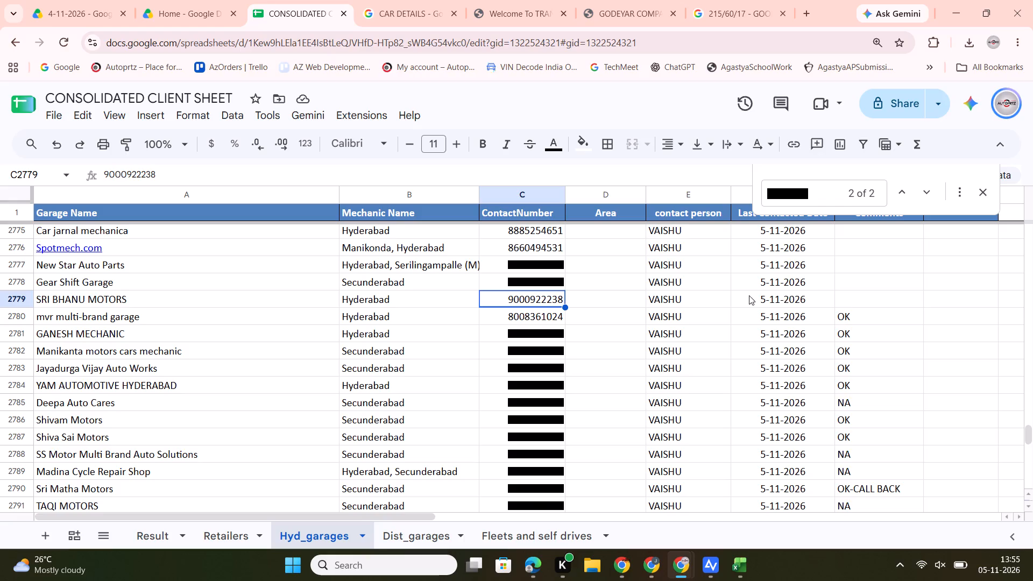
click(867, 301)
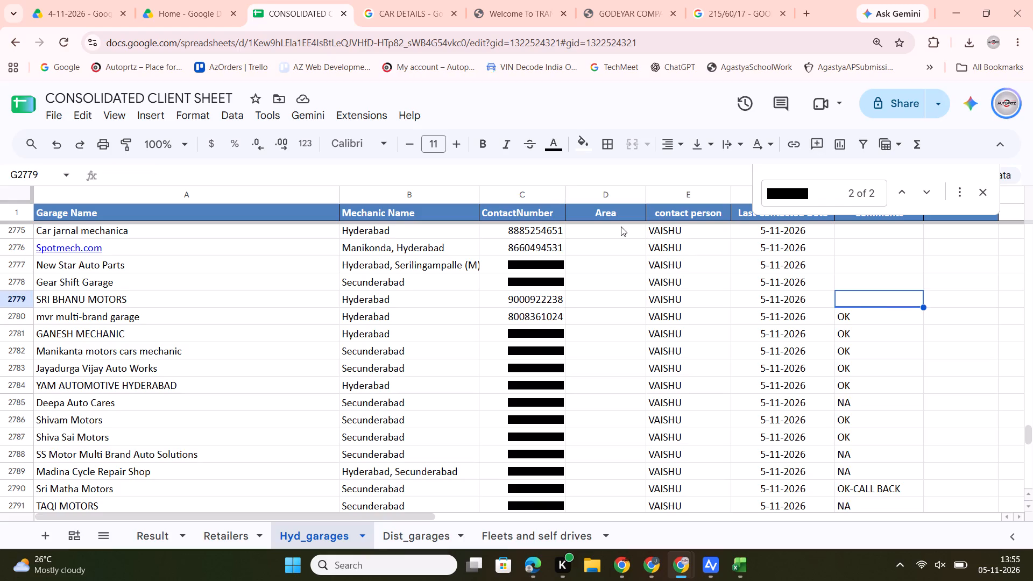
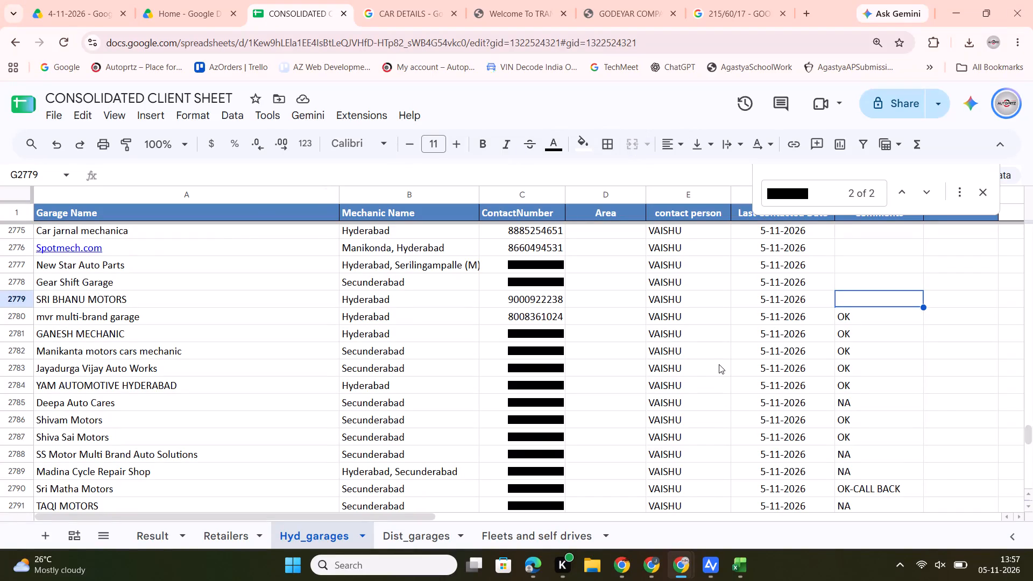
Enter OK(NEED CREDIT) as the comment for SRI BHANU MOTORS in row 2779.
text(OK)
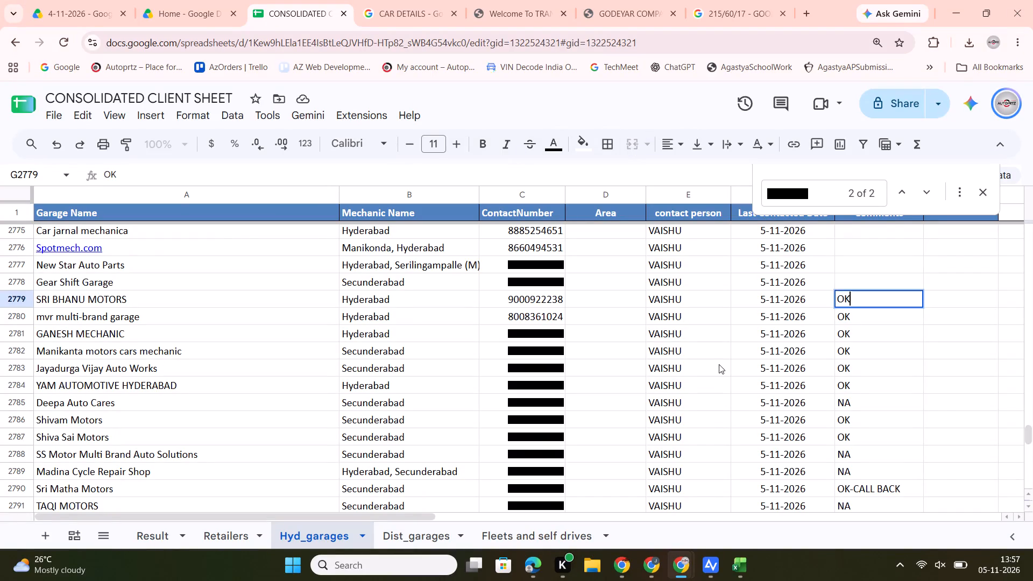
key(shift+parenleft)
text(NEED CREA)
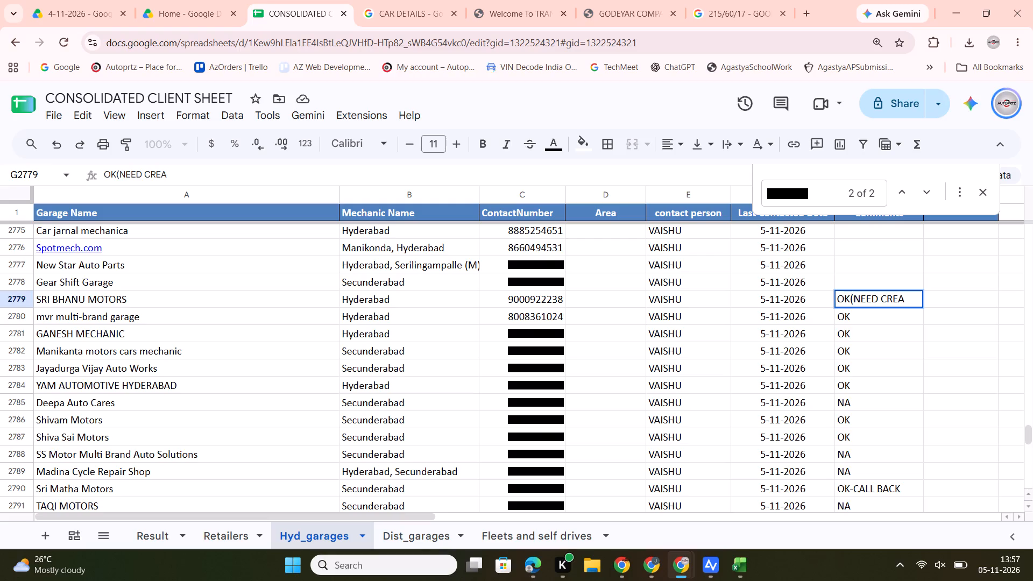
key(BackSpace)
text(DIT)
key(shift+parenright)
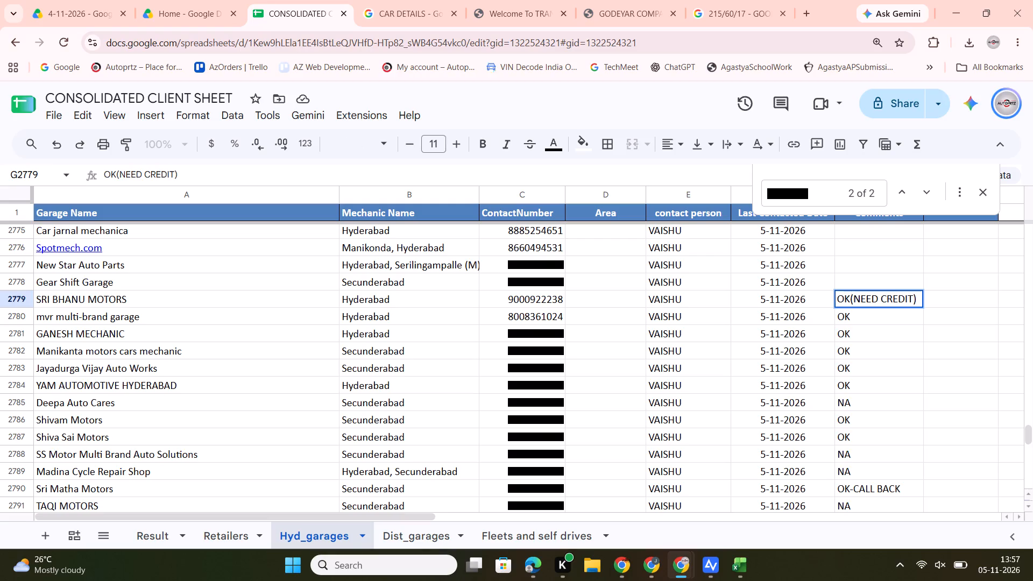
key(Up)
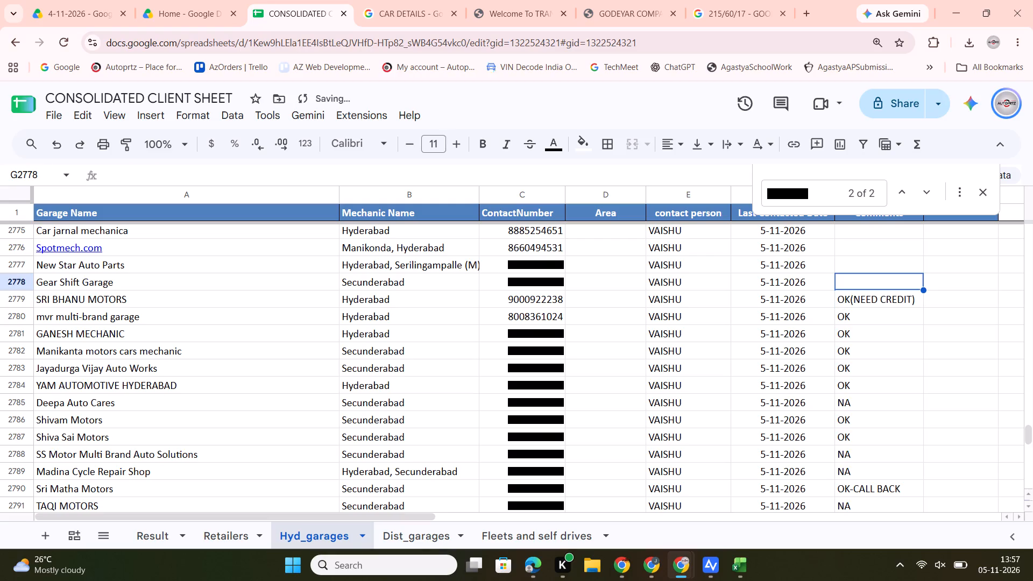
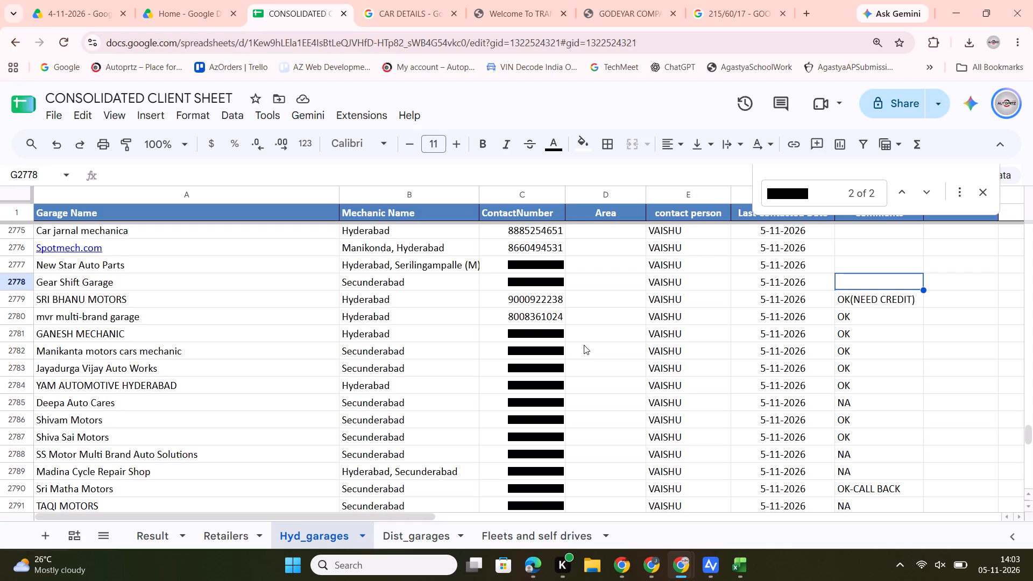
Enter 2 WHEELER - NEED BULK OF JAVA AND KTM PSRTS as the comment for Gear Shift Garage in row 2778.
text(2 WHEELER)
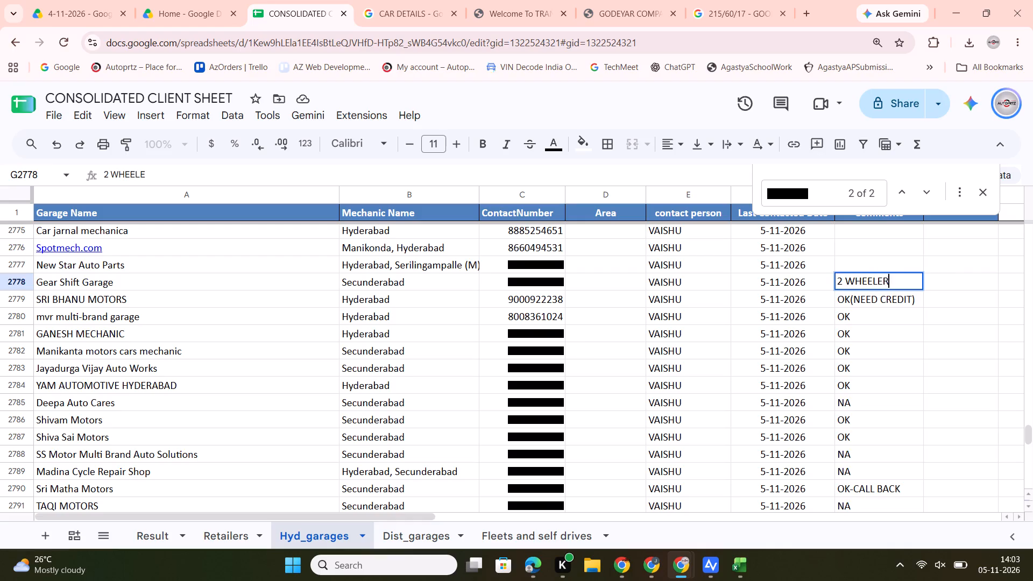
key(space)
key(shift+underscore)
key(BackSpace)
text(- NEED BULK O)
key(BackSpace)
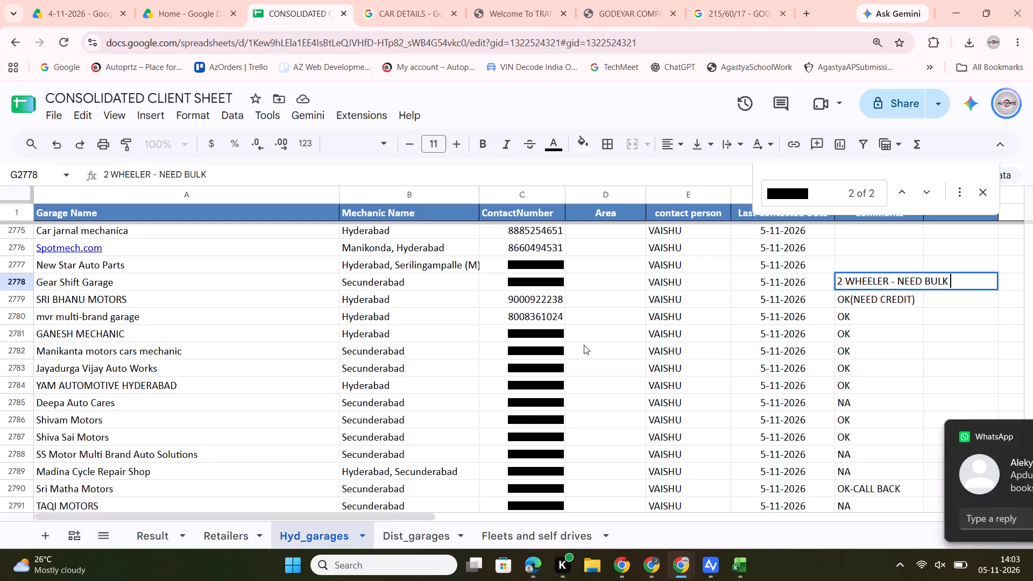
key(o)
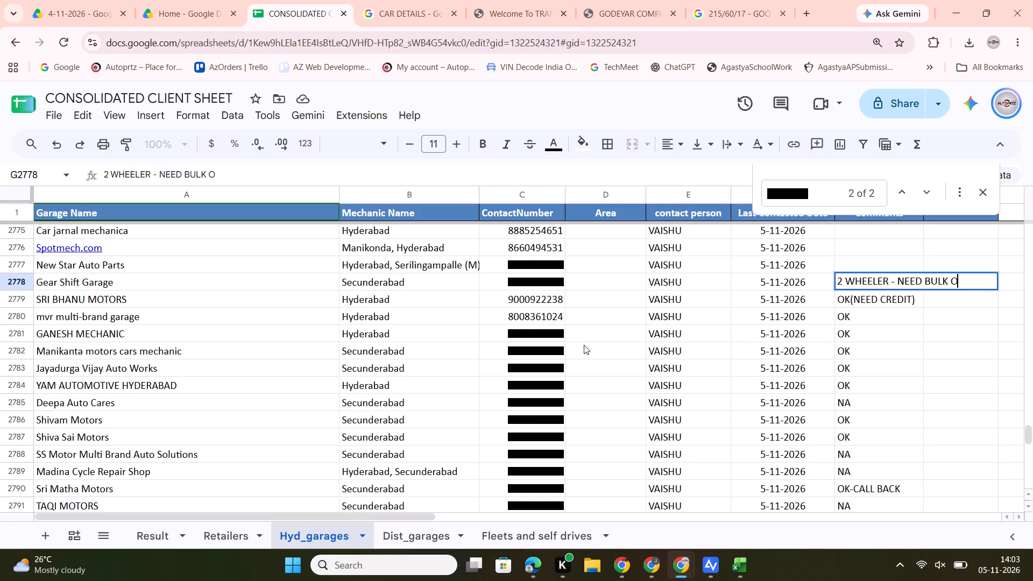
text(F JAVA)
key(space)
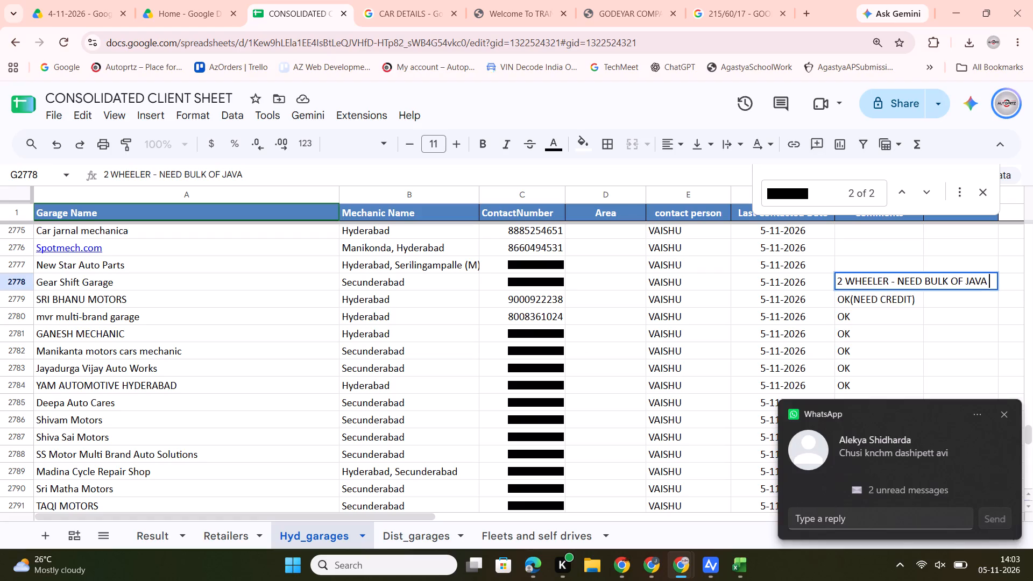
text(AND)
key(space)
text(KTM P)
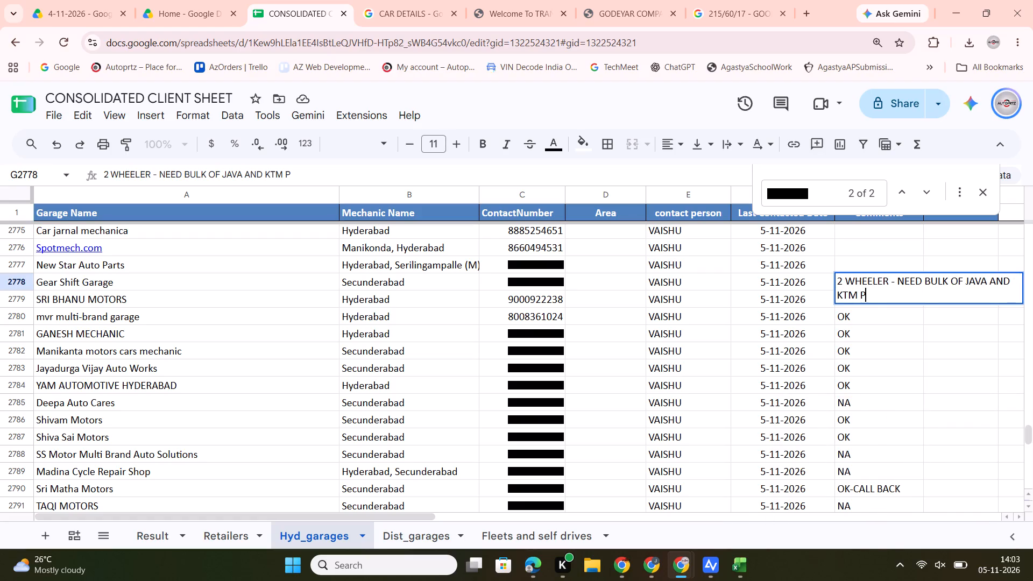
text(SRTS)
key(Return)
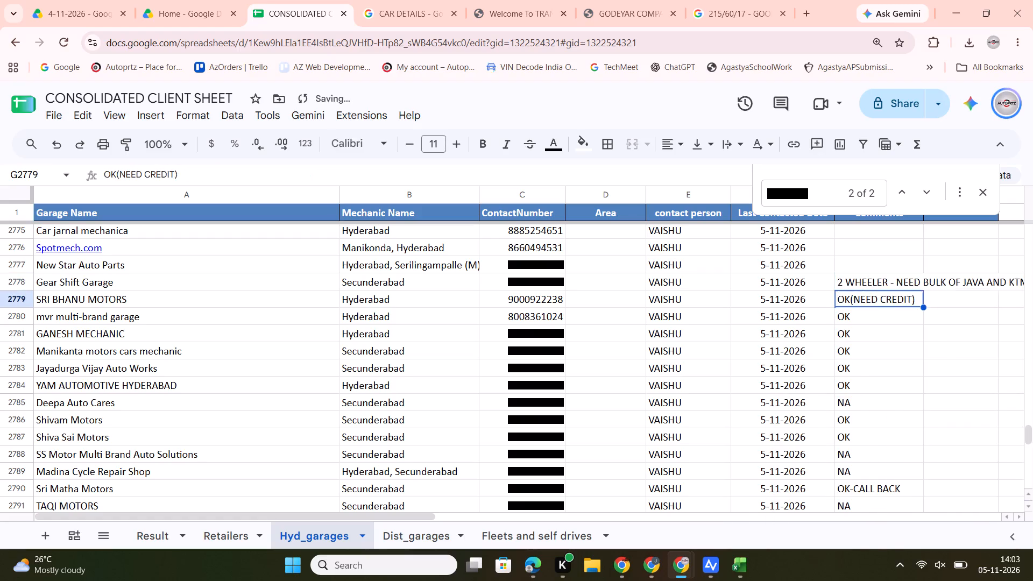
Select the comment cell for New Star Auto Parts in row 2777.
click(915, 263)
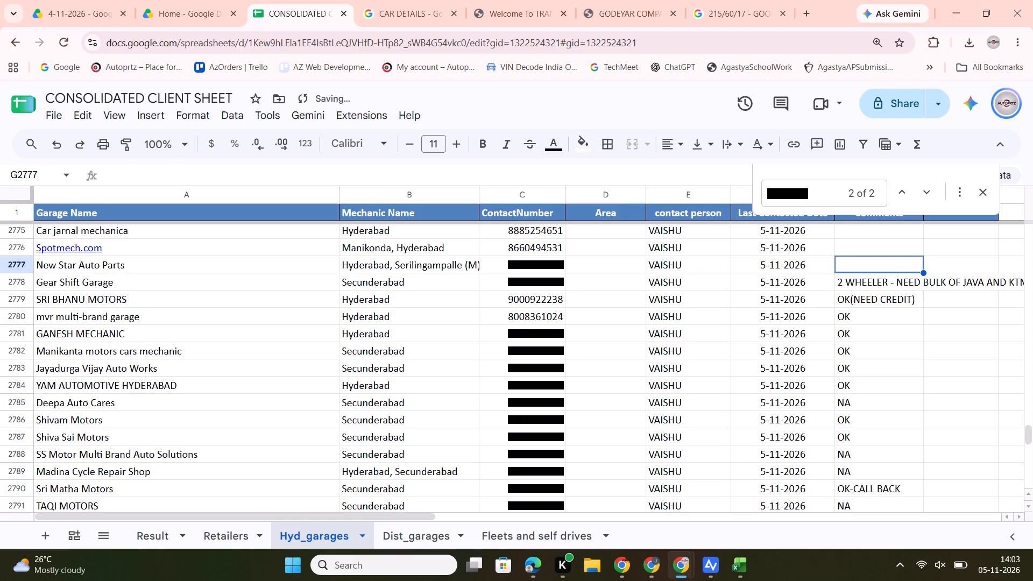
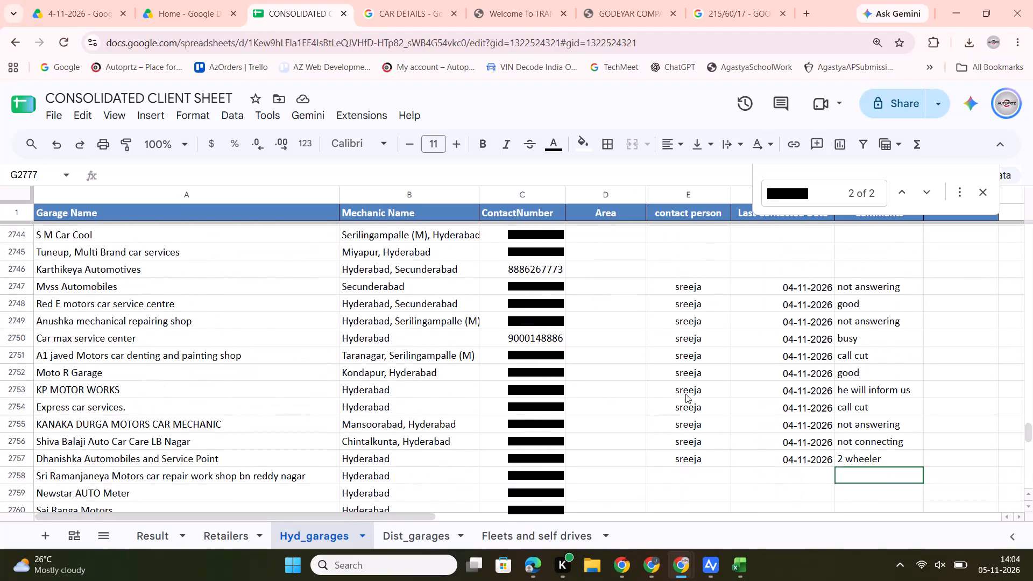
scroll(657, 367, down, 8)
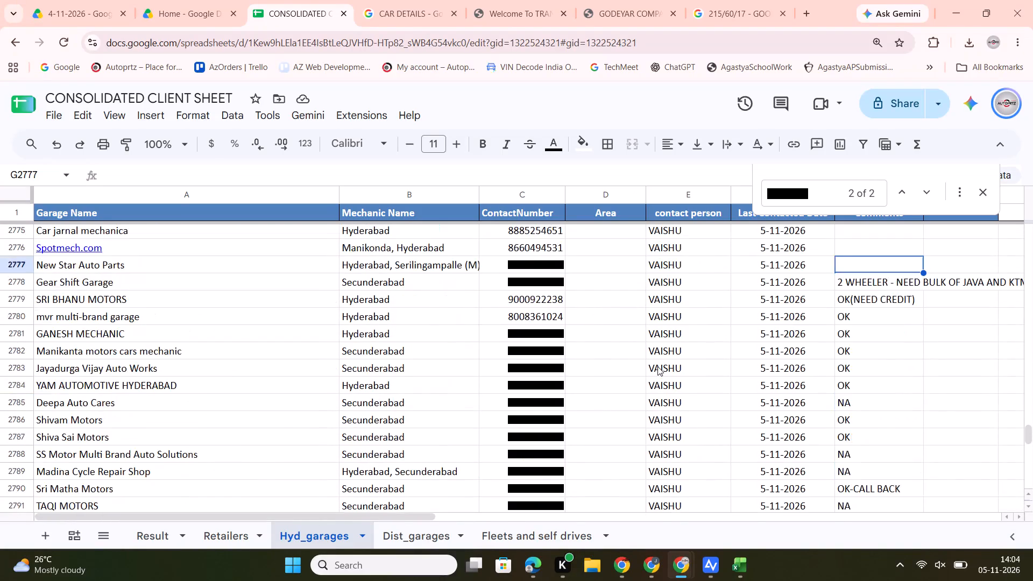
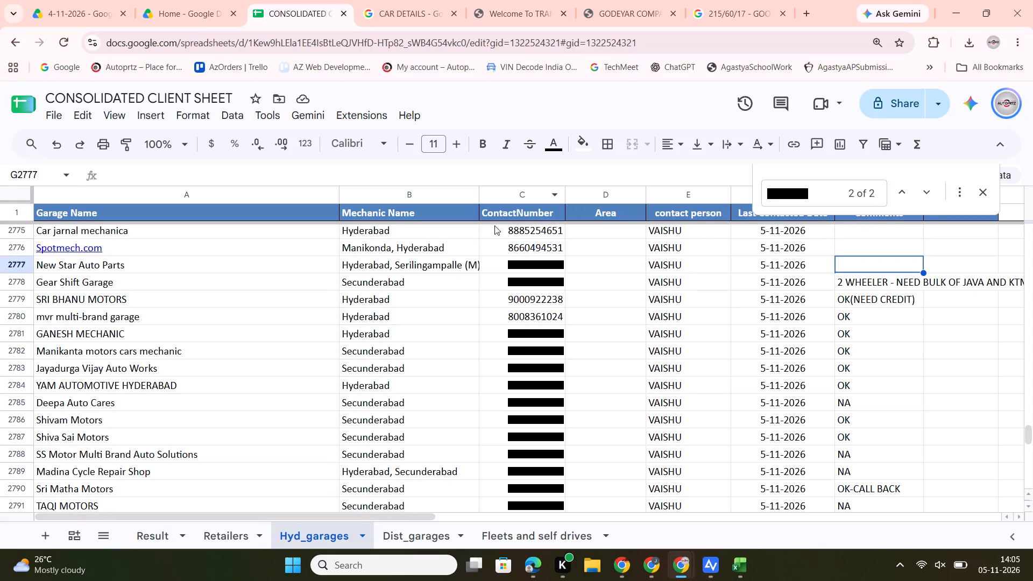
Review the Hyd_garages rows above New Star Auto Parts, checking the contact person, last contacted date and comments entries.
scroll(565, 302, up, 3)
scroll(654, 303, up, 1)
scroll(672, 252, up, 4)
scroll(688, 294, up, 7)
scroll(707, 299, down, 4)
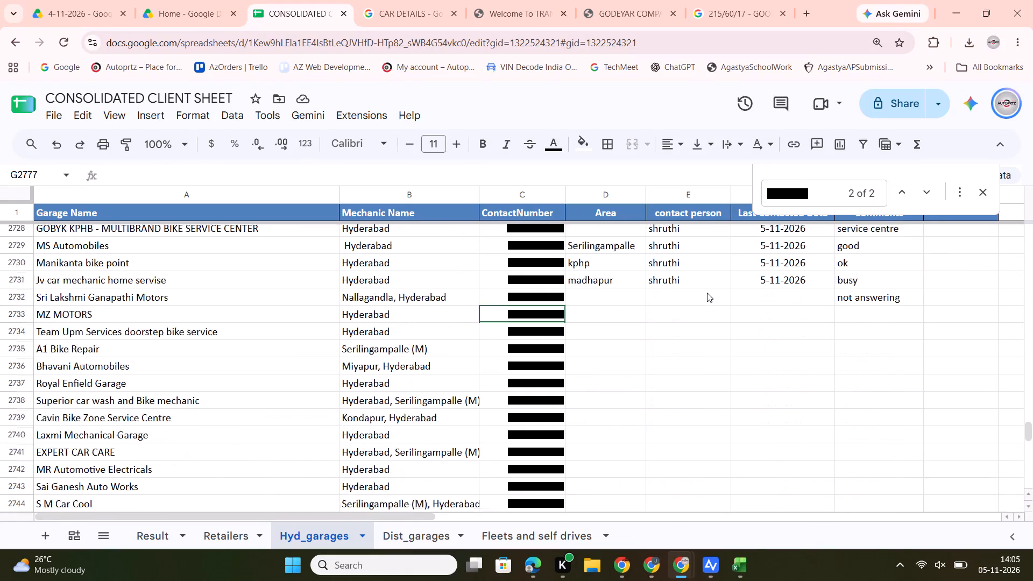
scroll(707, 293, down, 8)
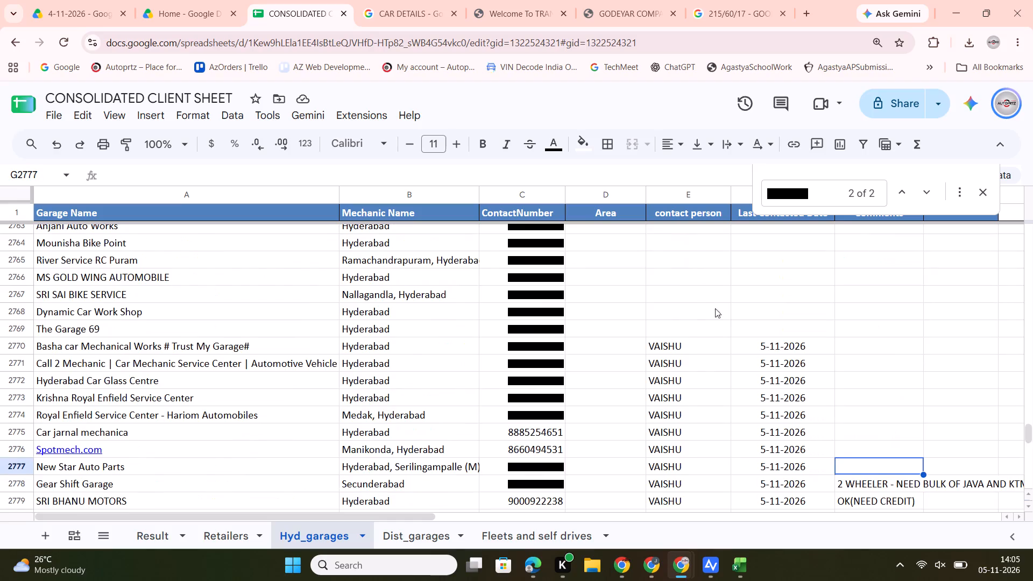
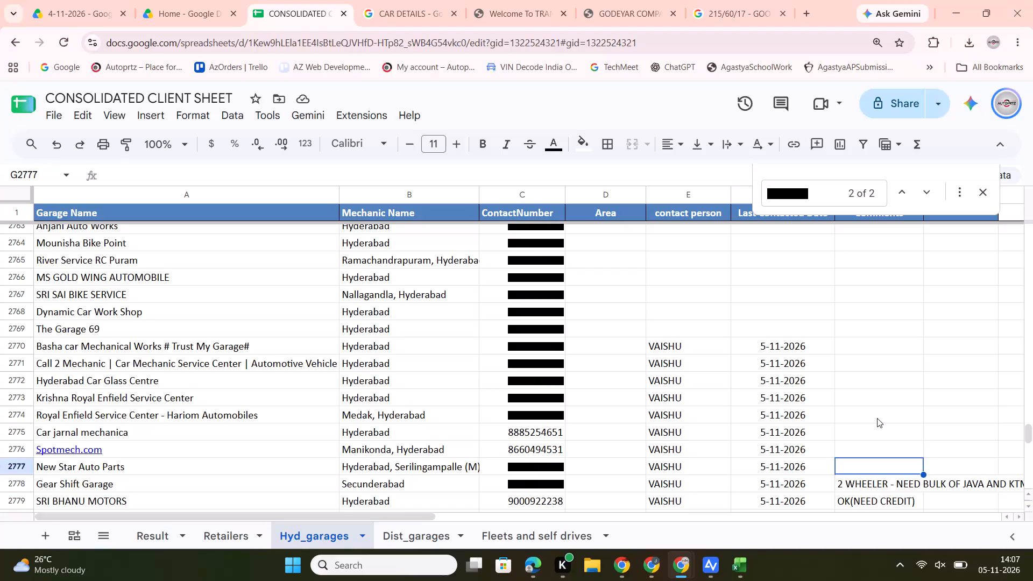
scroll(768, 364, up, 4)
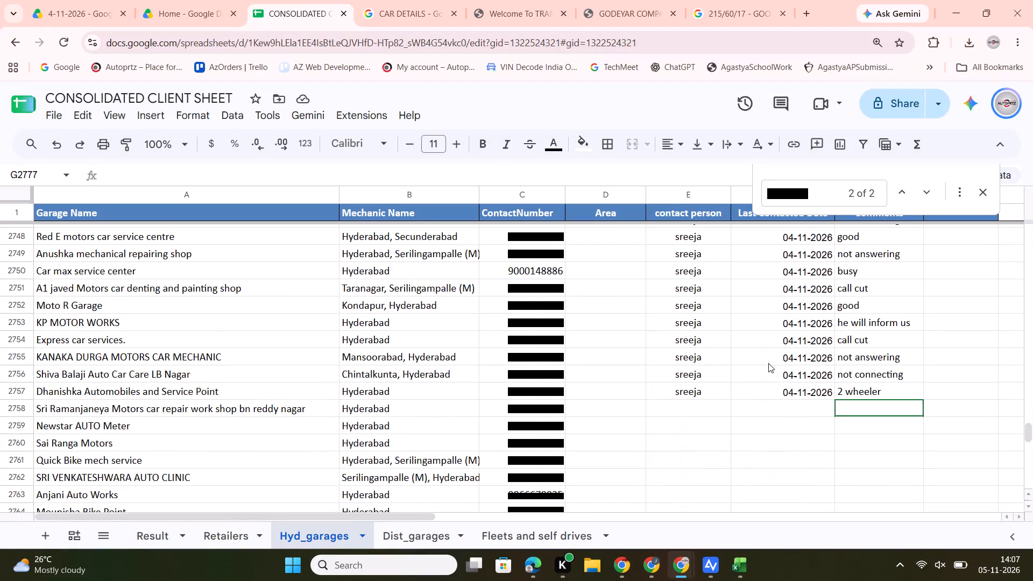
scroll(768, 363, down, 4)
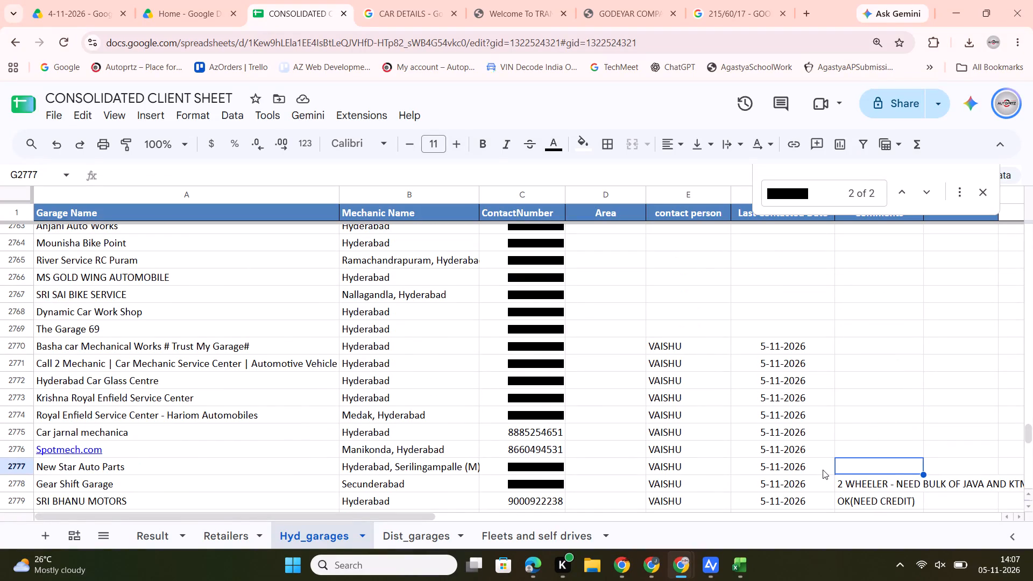
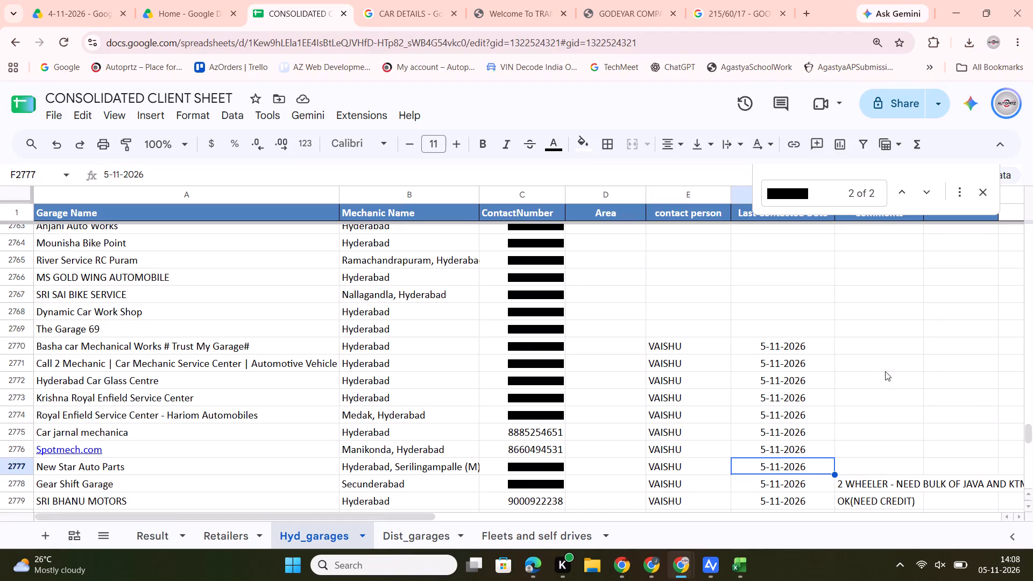
Enter the comment CALL CUT for New Star Auto Parts in row 2777 of Hyd_garages.
click(895, 470)
text(CALL CUT)
key(Up)
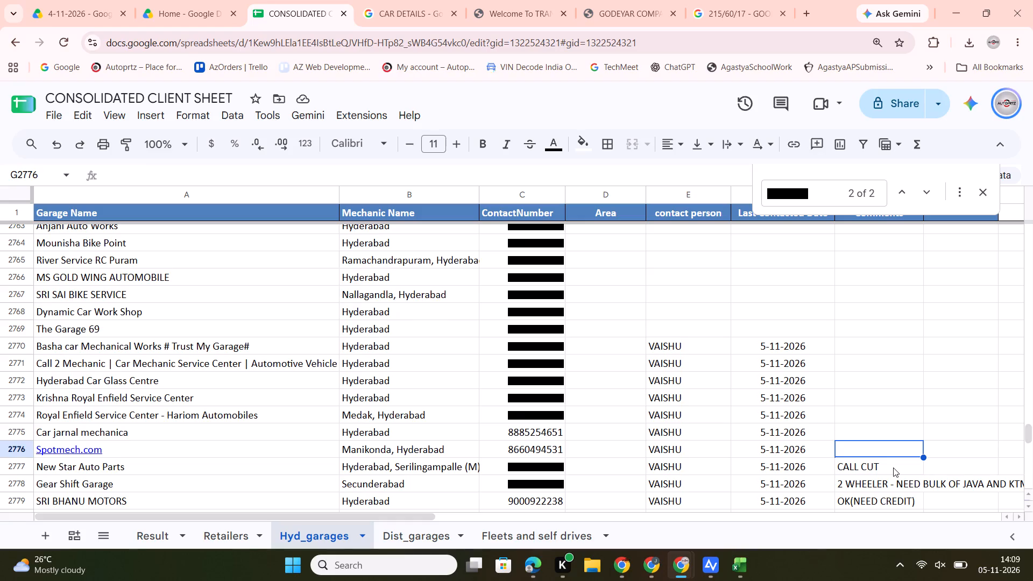
Enter the comment NA for Spotmech.com in row 2776.
scroll(893, 467, right, 1)
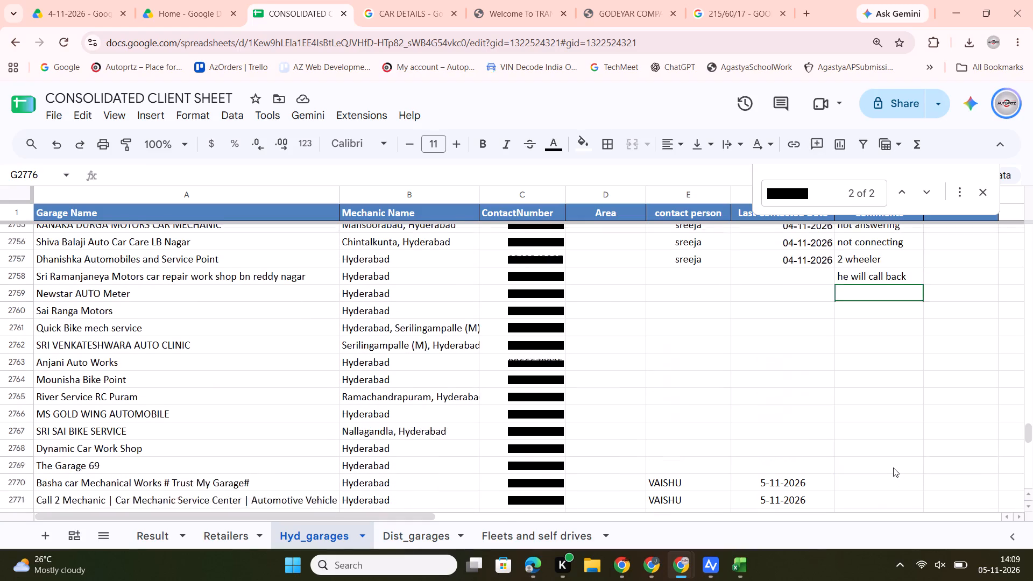
scroll(893, 467, right, 1)
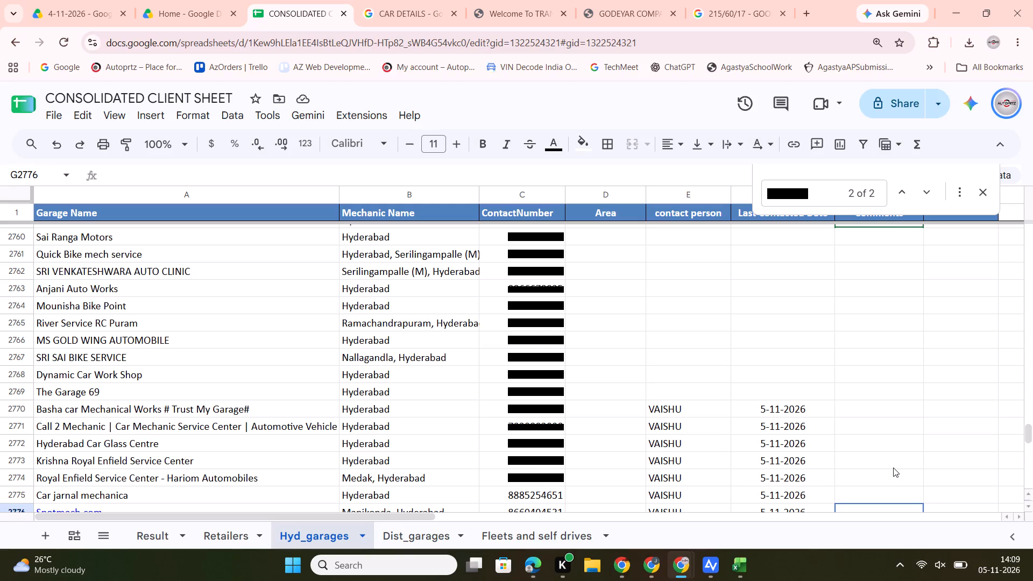
scroll(893, 467, down, 2)
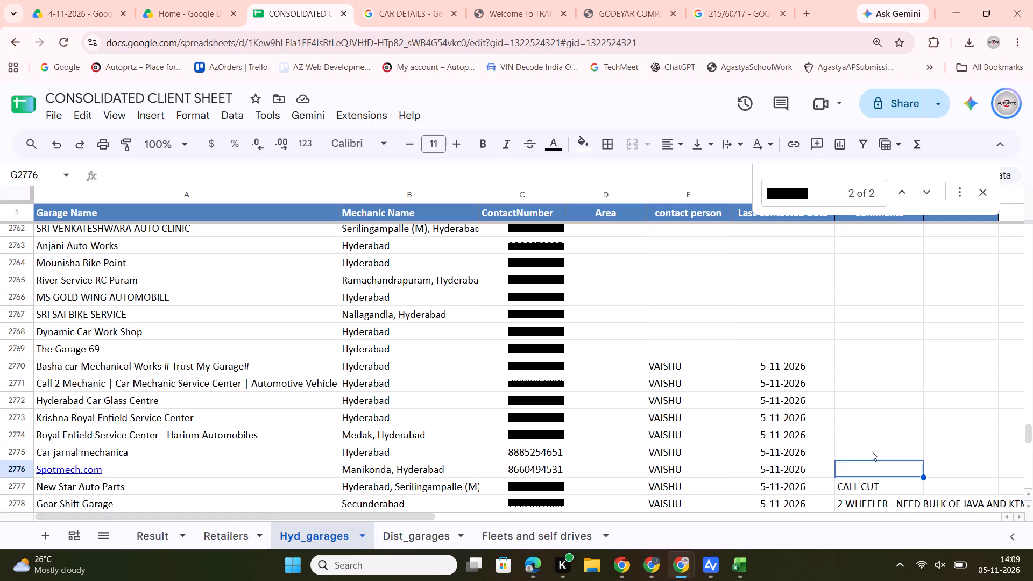
text(NA)
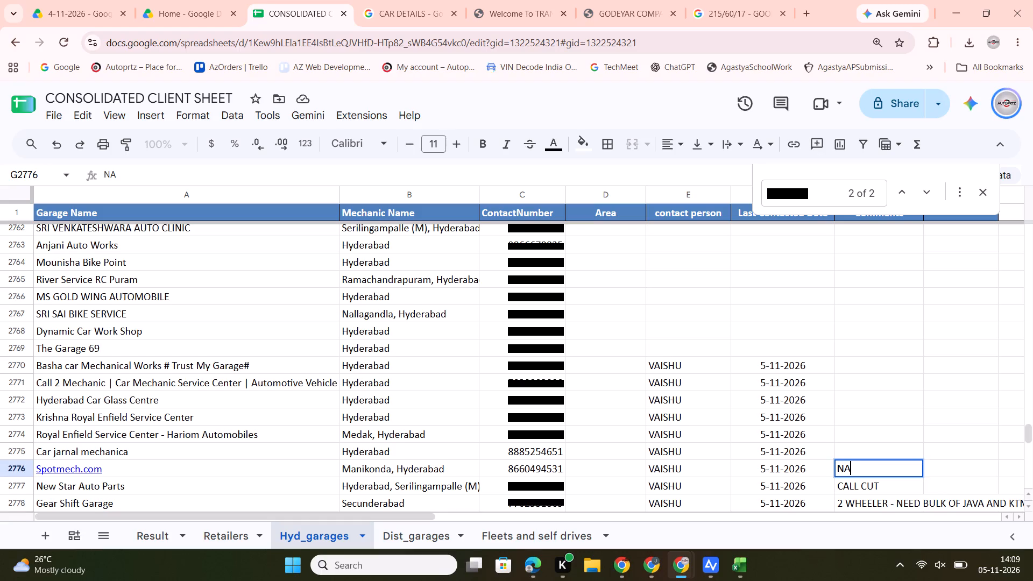
key(Up)
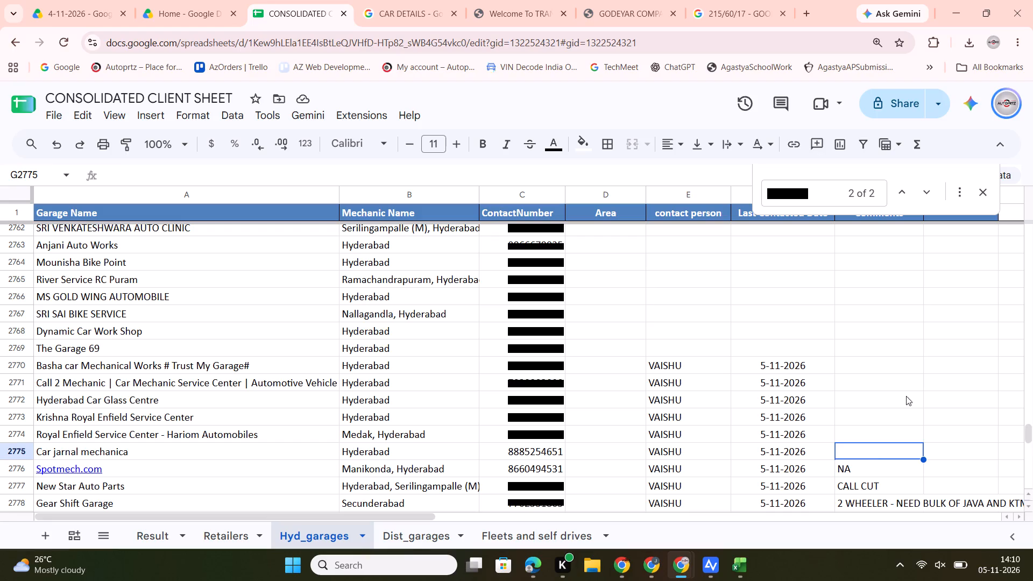
Enter the comment OK for Car jarnal mechanica in row 2775.
click(879, 435)
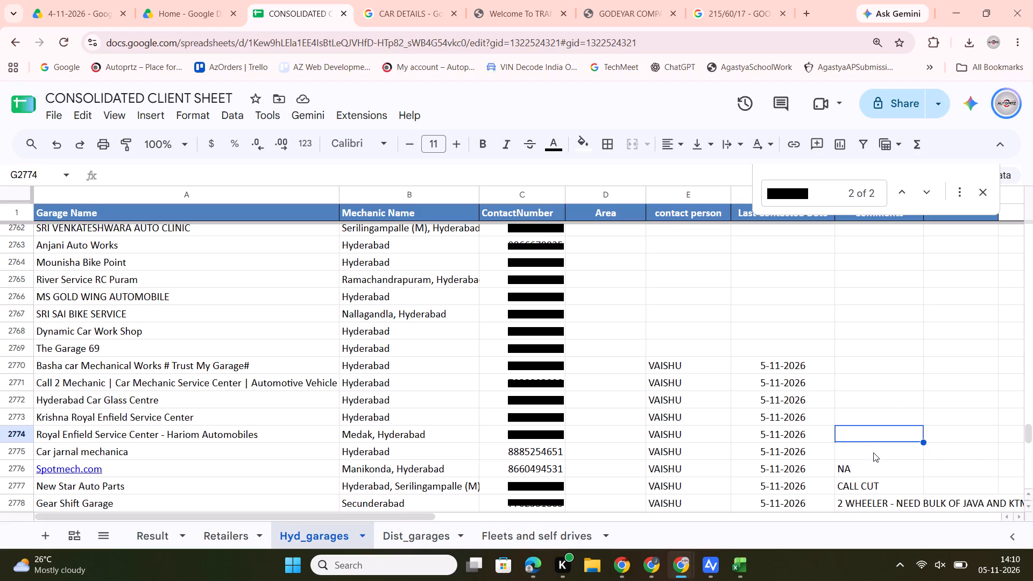
click(873, 452)
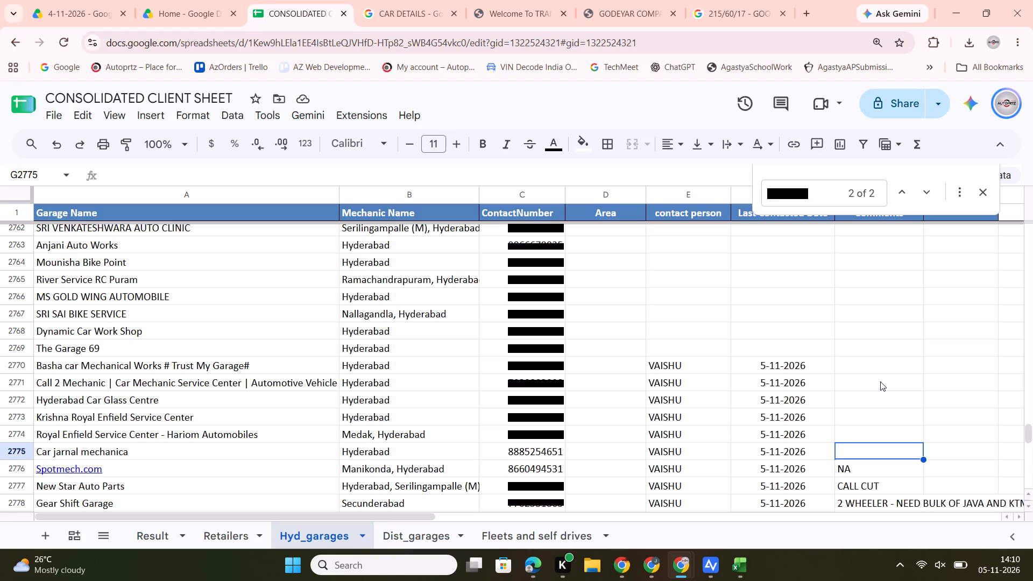
text(OK)
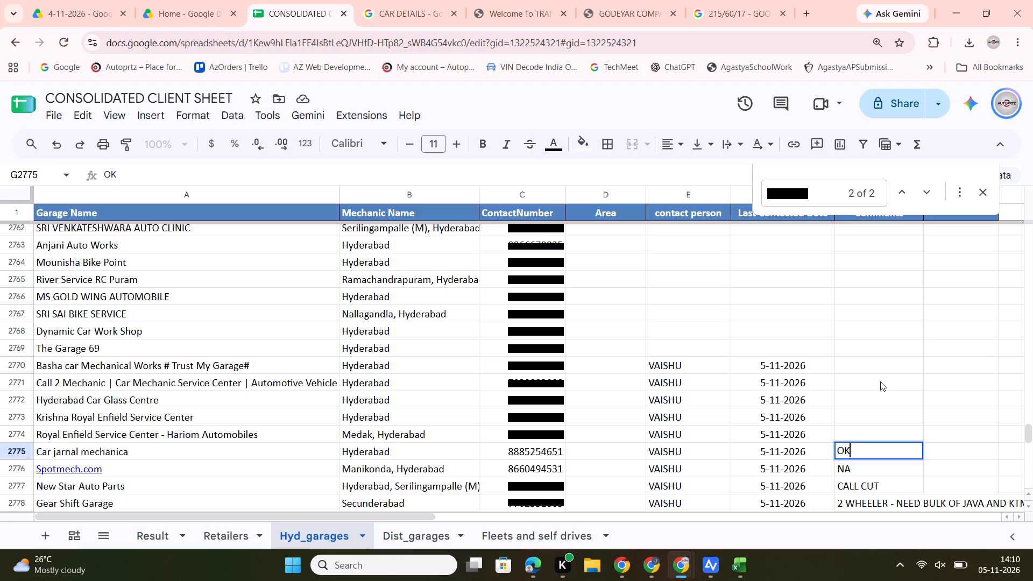
key(Up)
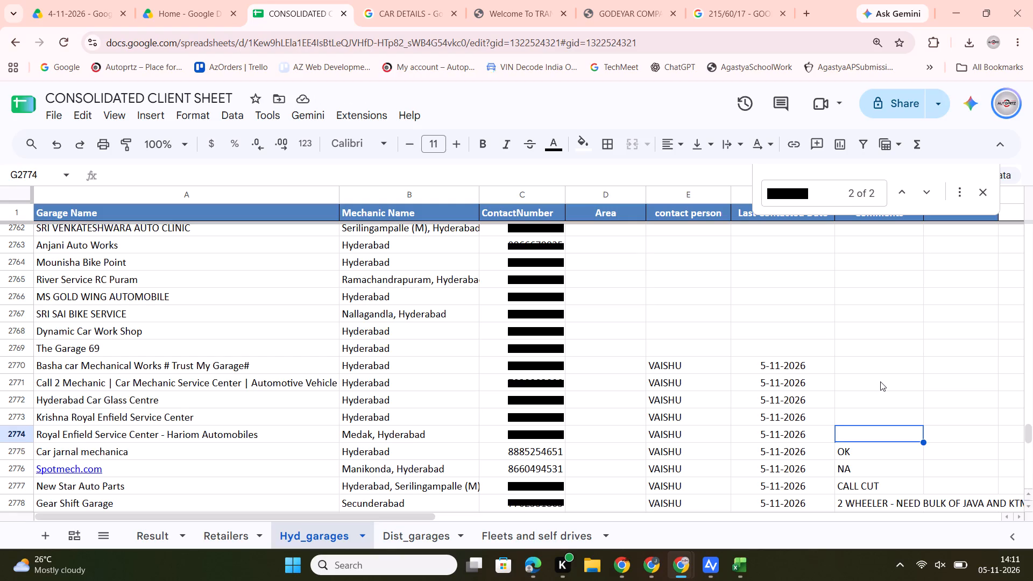
Enter the comment BUSY for Hyderabad Car Glass Centre in row 2772.
key(Up)
key(Up)
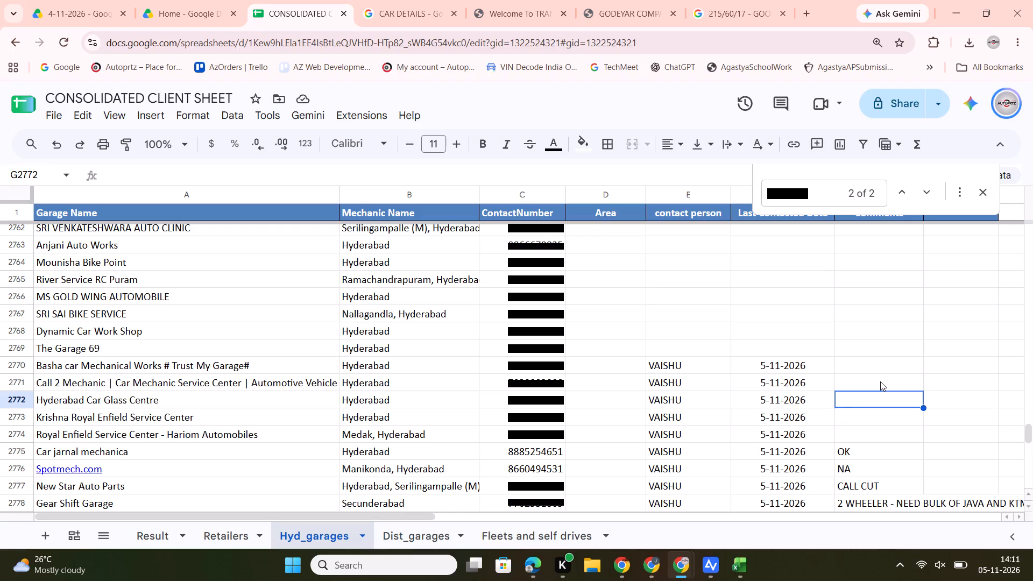
text(BUSY)
key(Up)
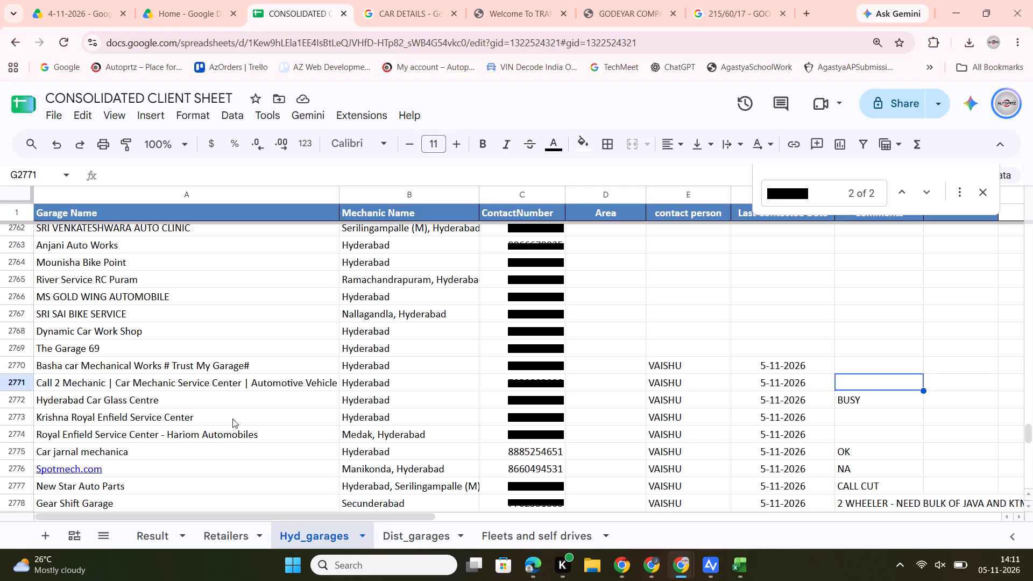
Check the garage name and contact number of Call 2 Mechanic in row 2771 and enter the comment OK for it.
click(291, 380)
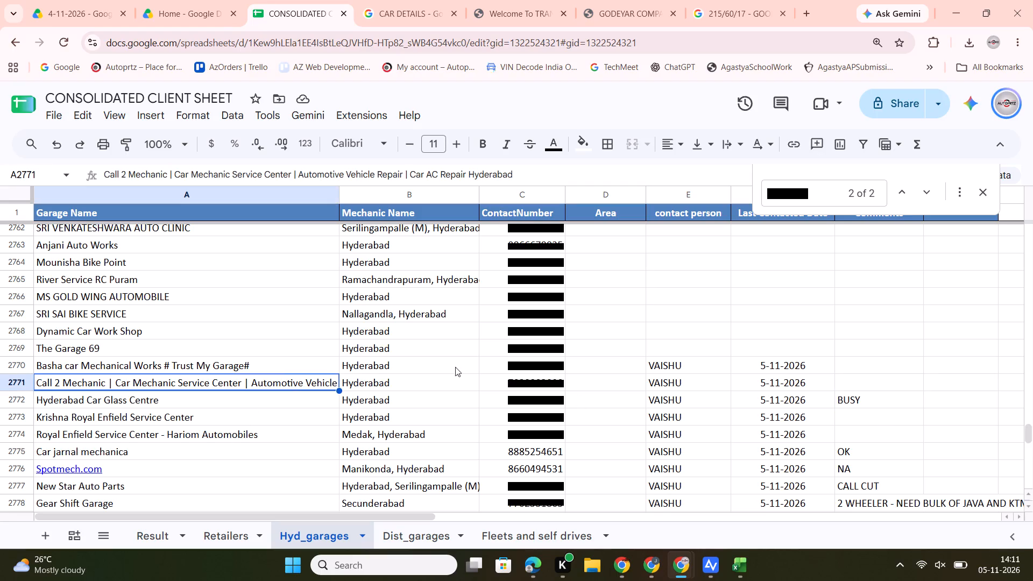
click(860, 385)
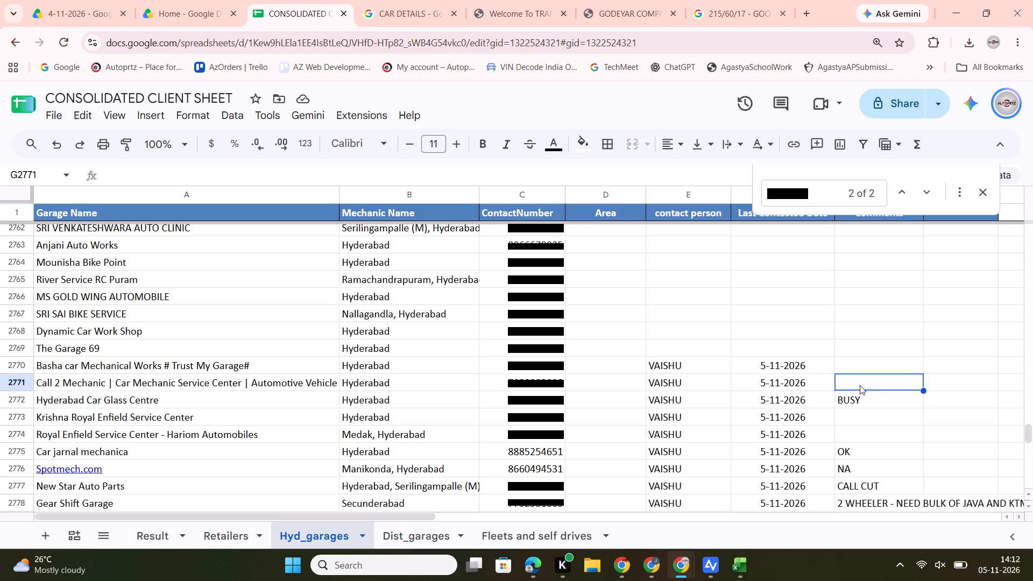
click(514, 386)
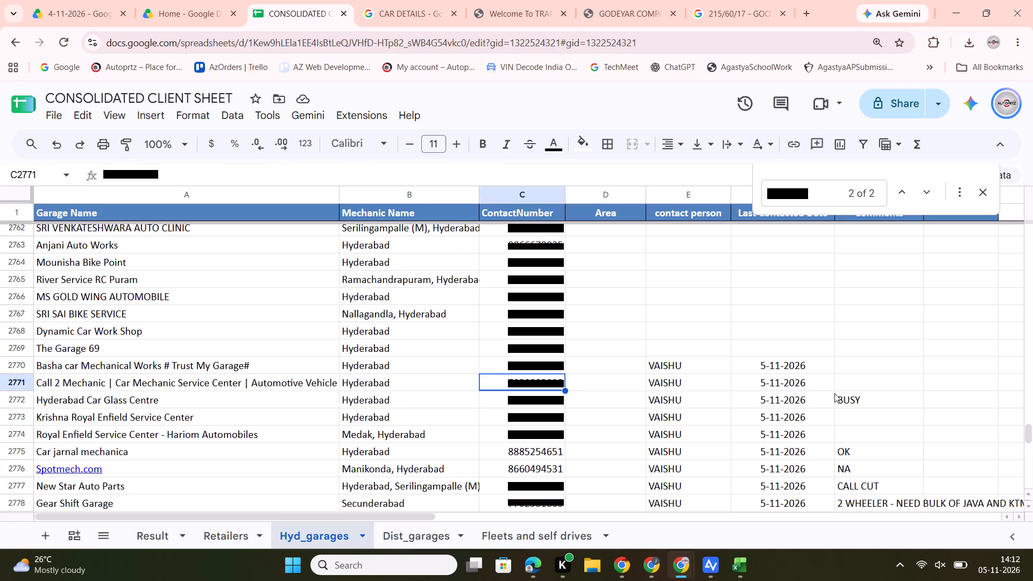
click(864, 385)
click(548, 375)
click(867, 385)
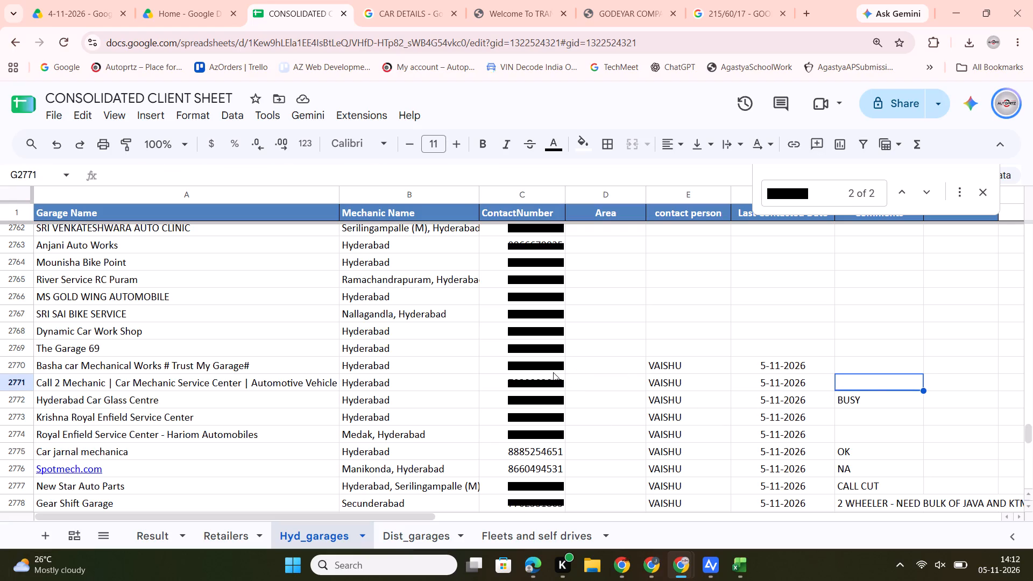
click(532, 383)
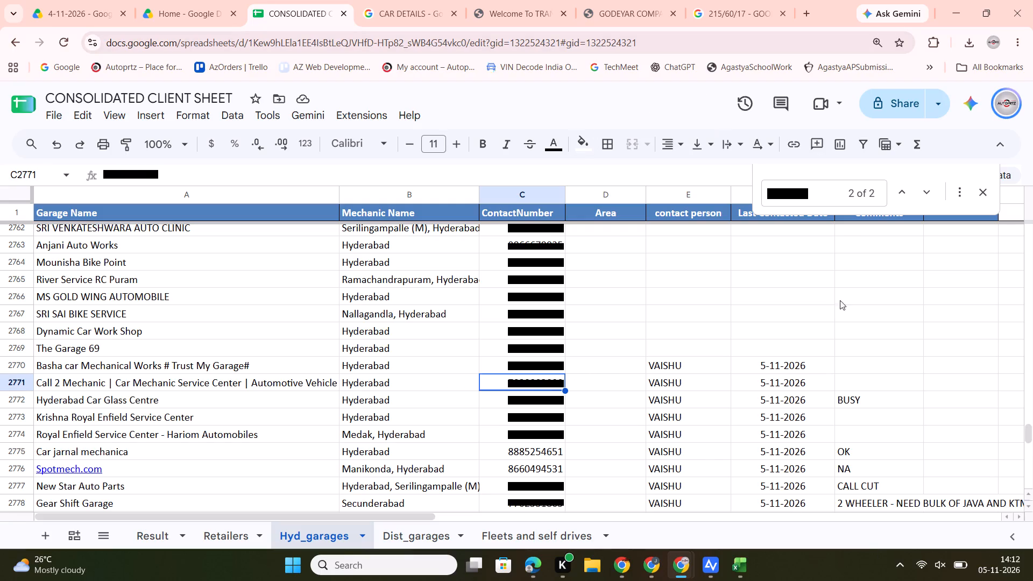
click(896, 377)
text(OK)
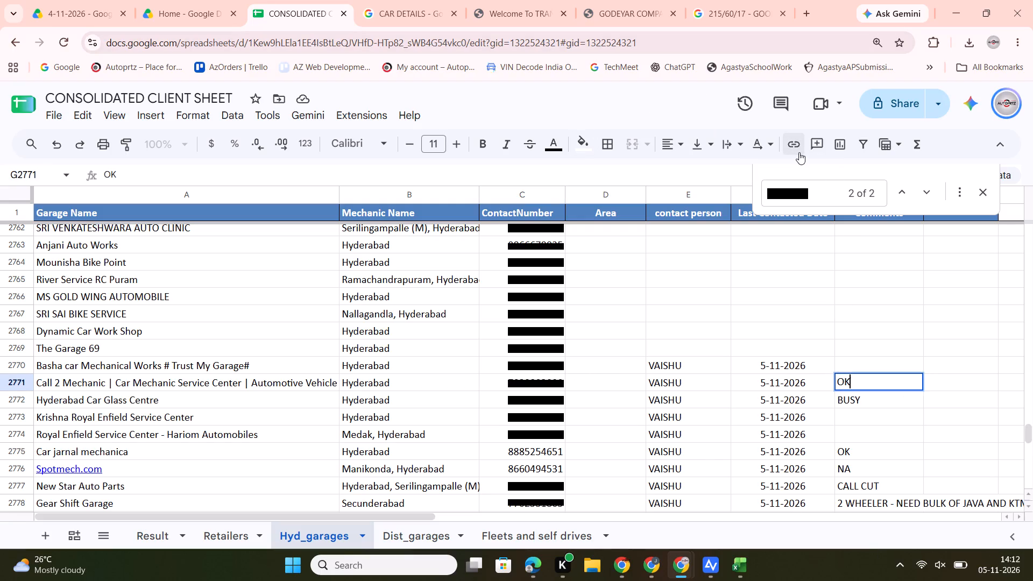
key(Up)
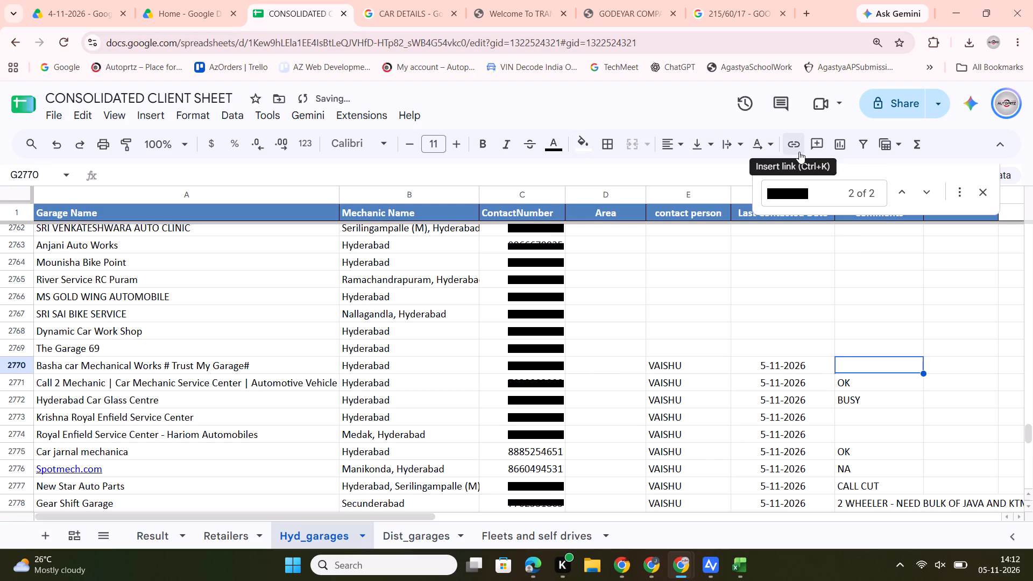
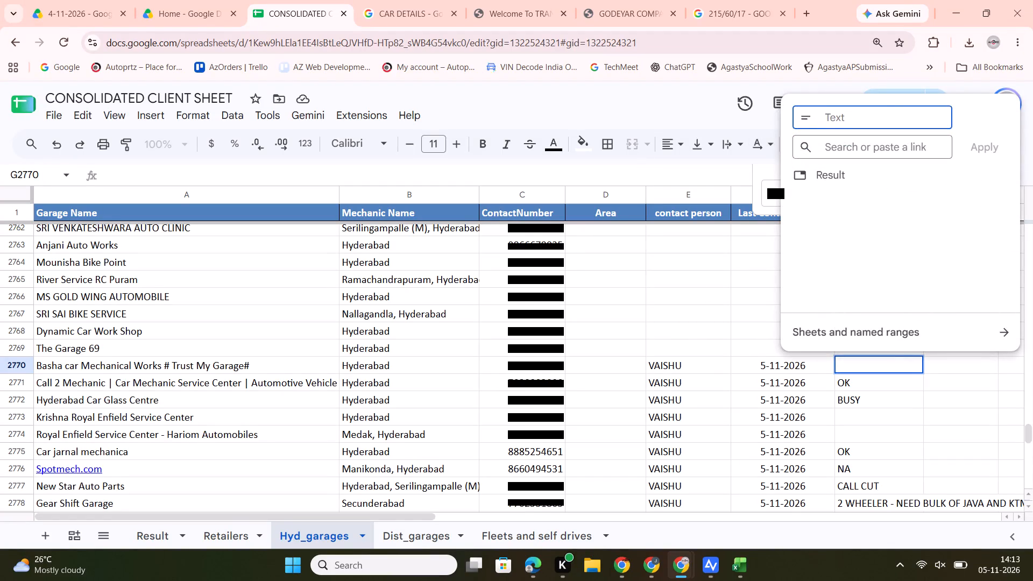
Dismiss the link box and enter the comment CALL BACK for Basha car Mechanical Works in row 2770.
text(CALL)
click(659, 287)
click(875, 363)
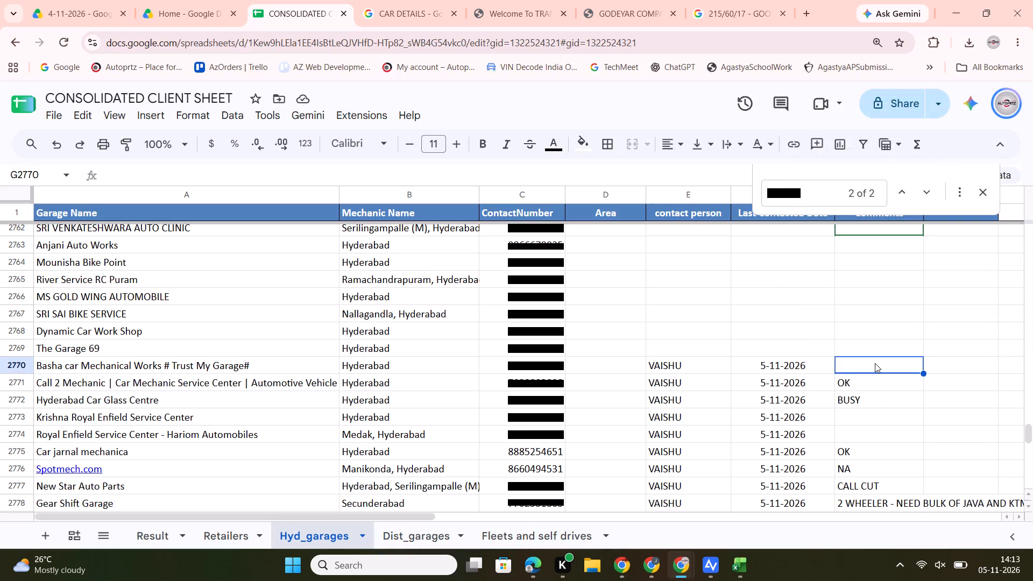
text(CALL BACK)
key(Up)
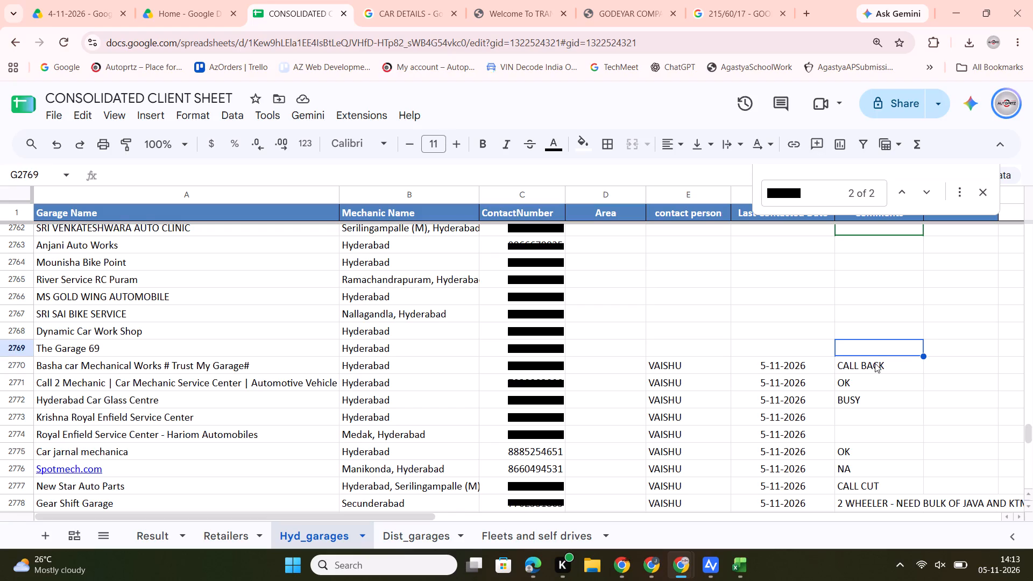
Enter the comment NC for The Garage 69 in row 2769.
scroll(875, 363, right, 1)
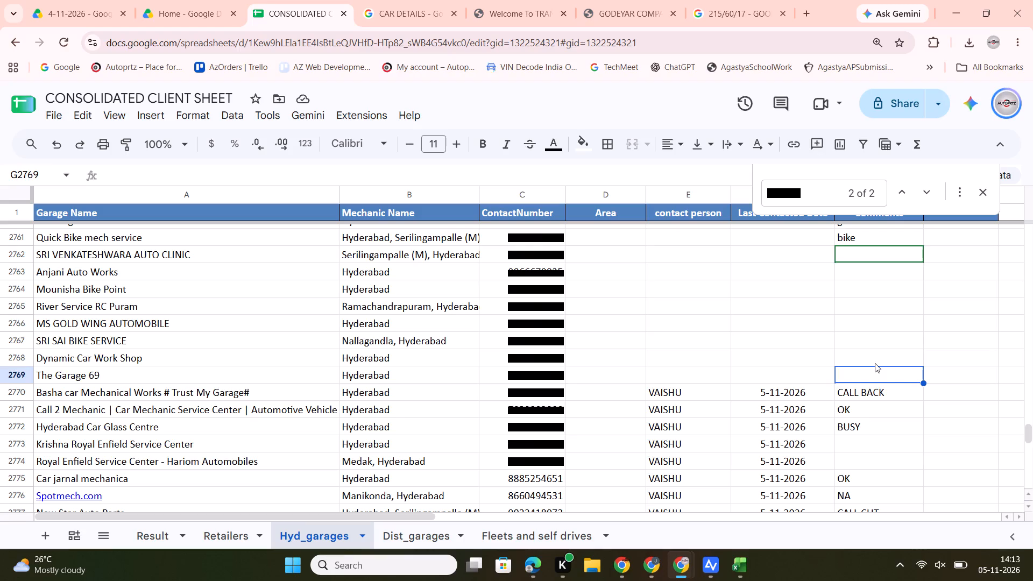
click(874, 352)
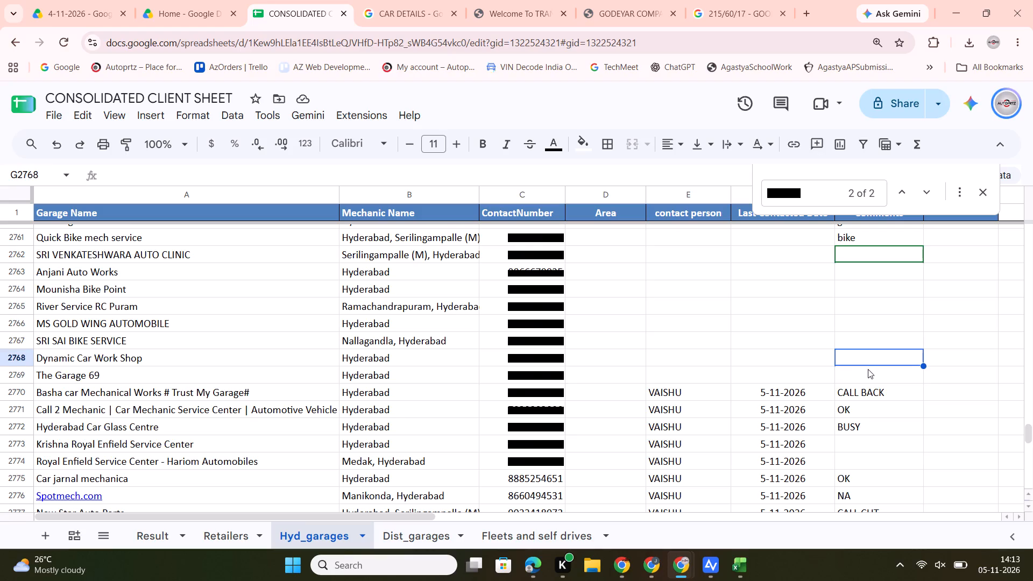
click(867, 369)
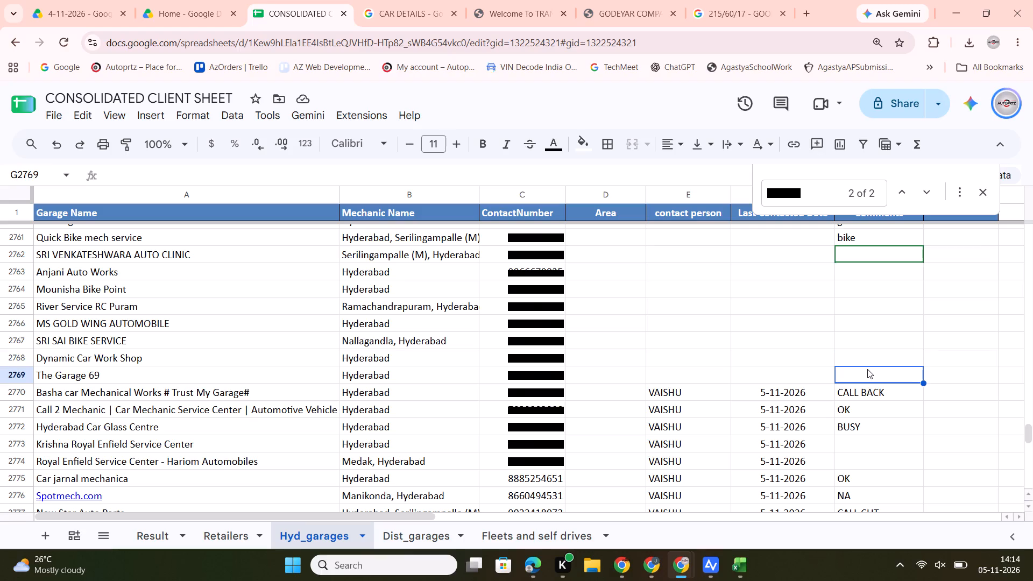
click(867, 369)
text(NC)
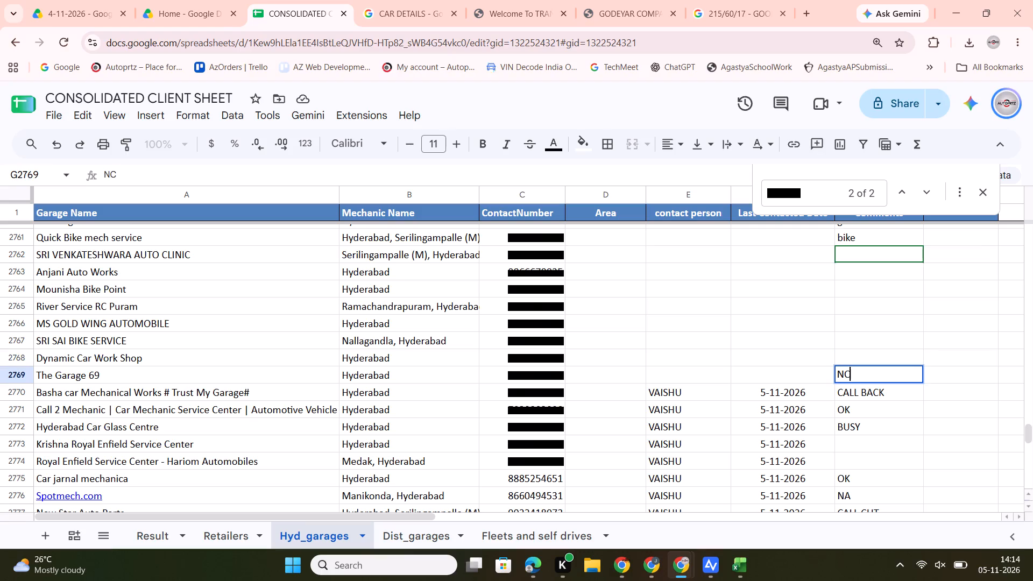
key(Up)
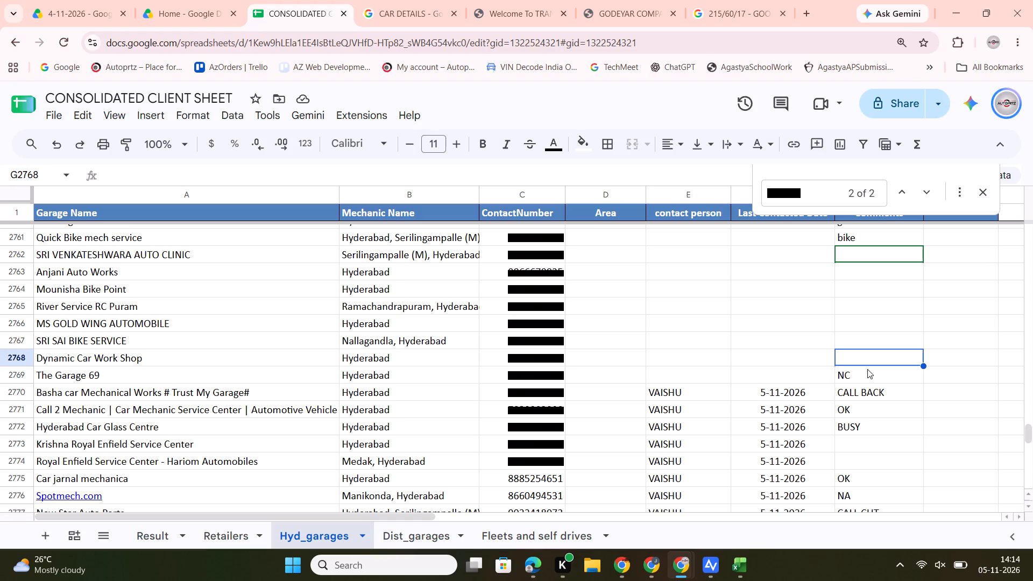
Enter the comment BUSY for Dynamic Car Work Shop in row 2768.
text(BUSY)
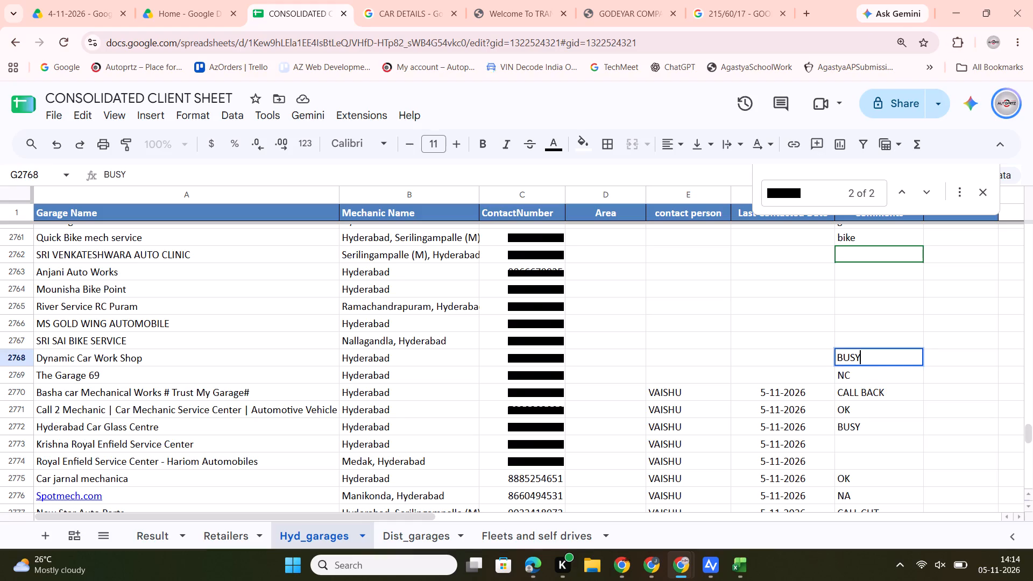
key(Up)
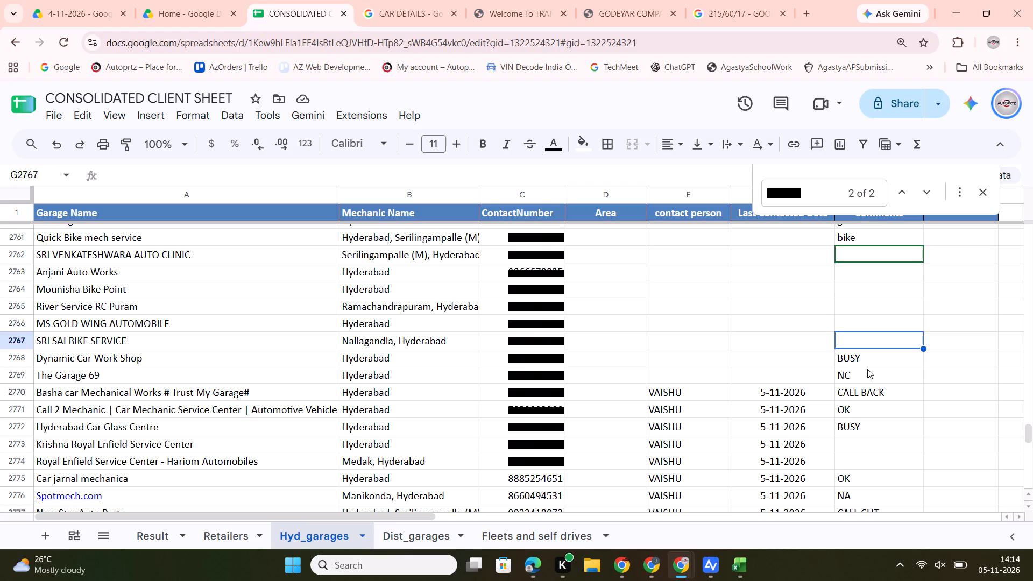
Enter the comment NA for SRI SAI BIKE SERVICE in row 2767.
key(n)
key(a)
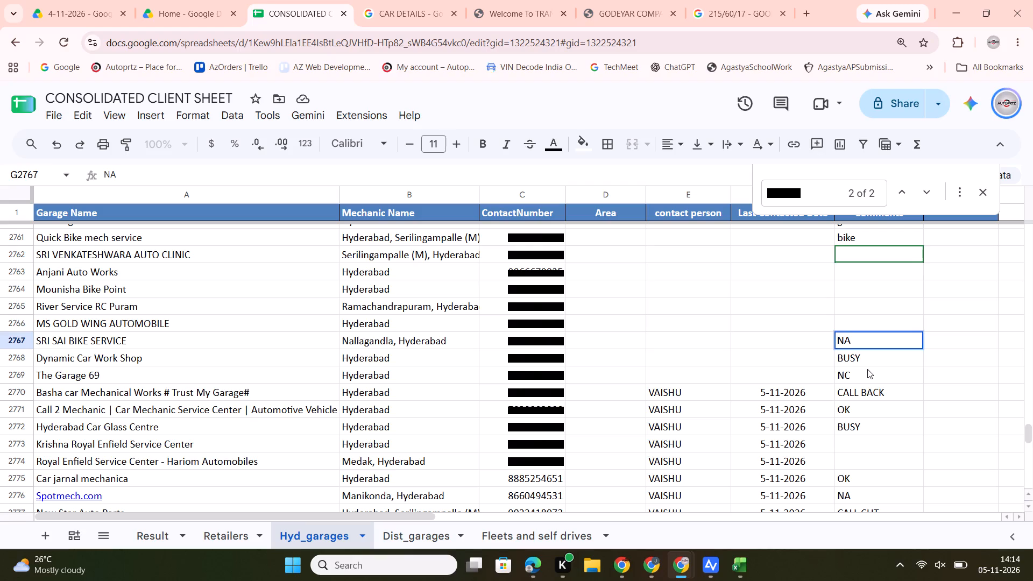
key(Up)
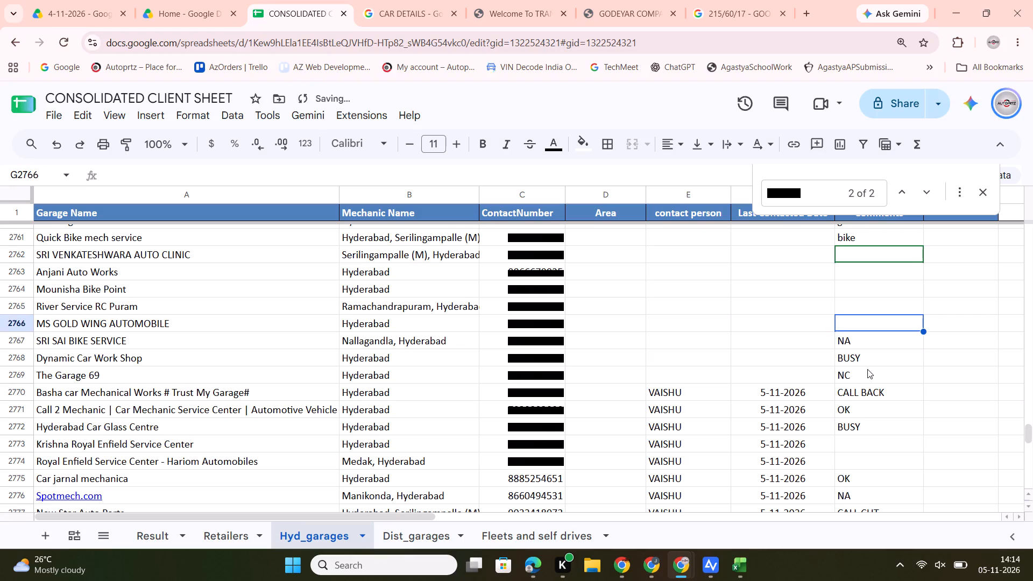
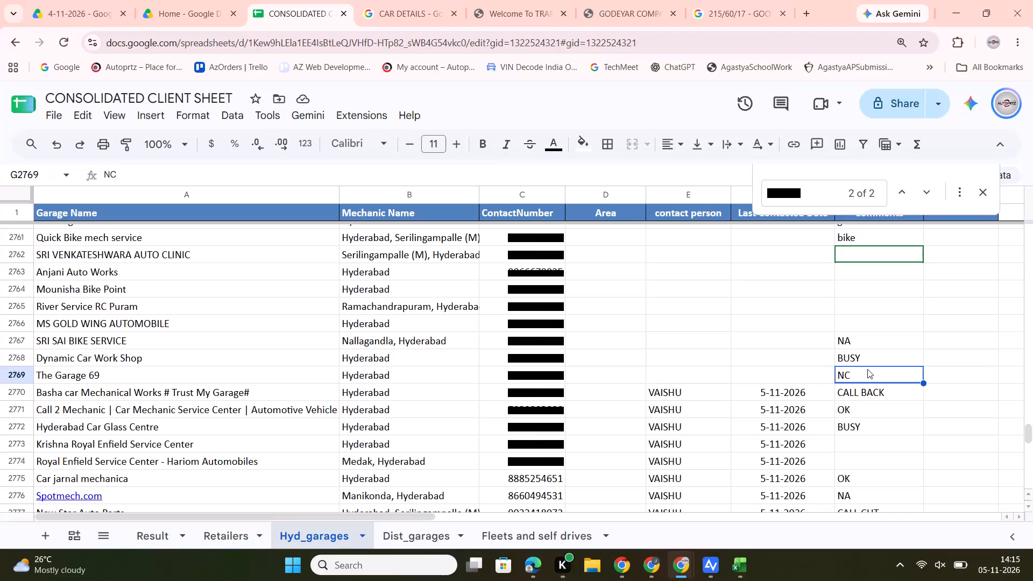
Enter the comment 2 WHEELER for River Service RC Puram in row 2765.
click(852, 325)
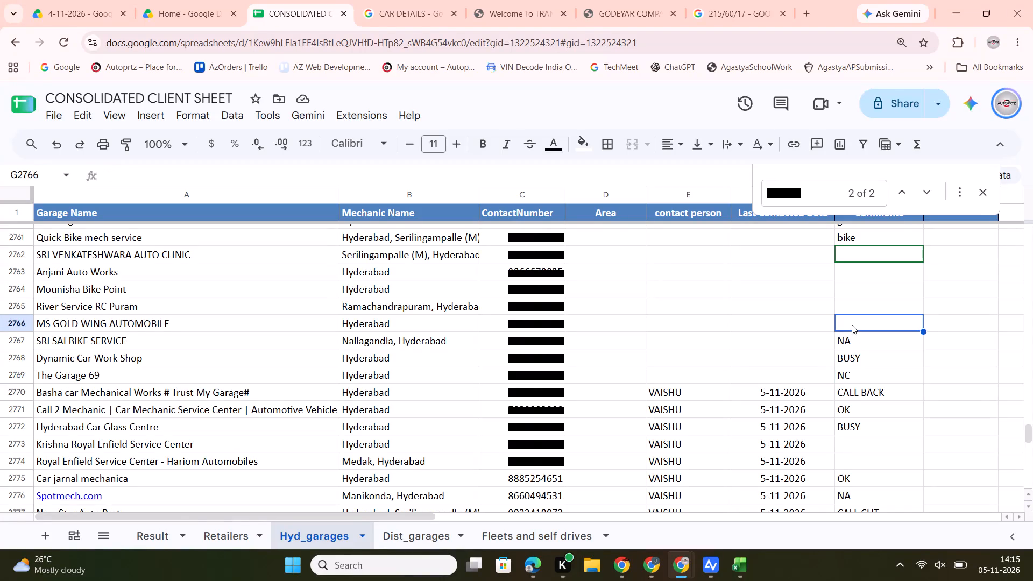
click(855, 307)
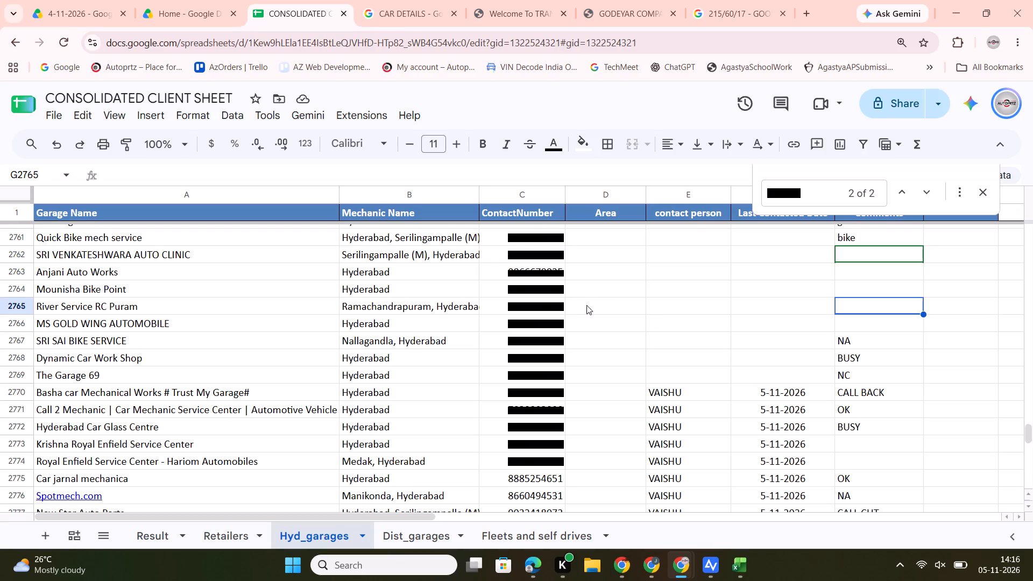
click(542, 306)
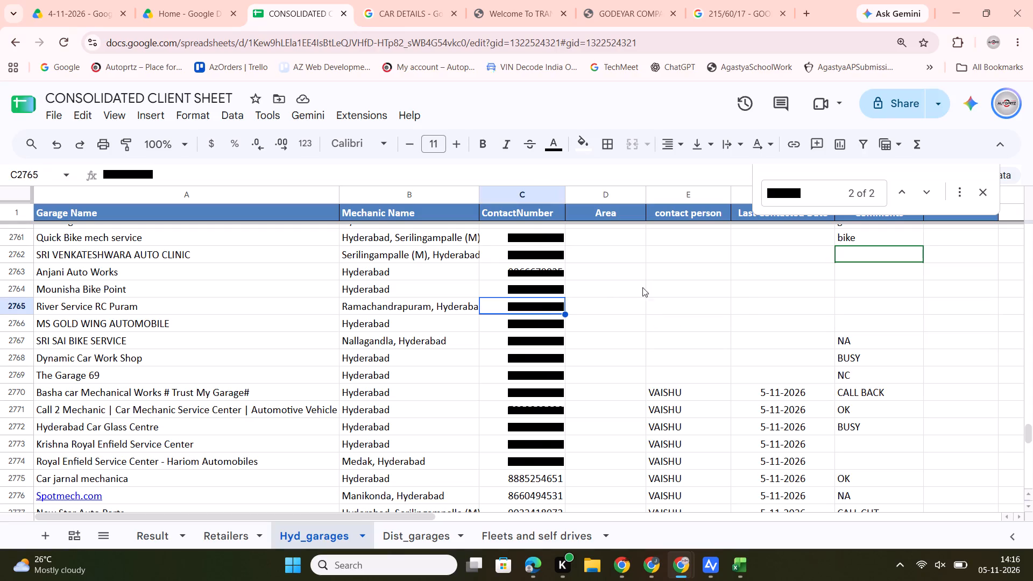
click(867, 306)
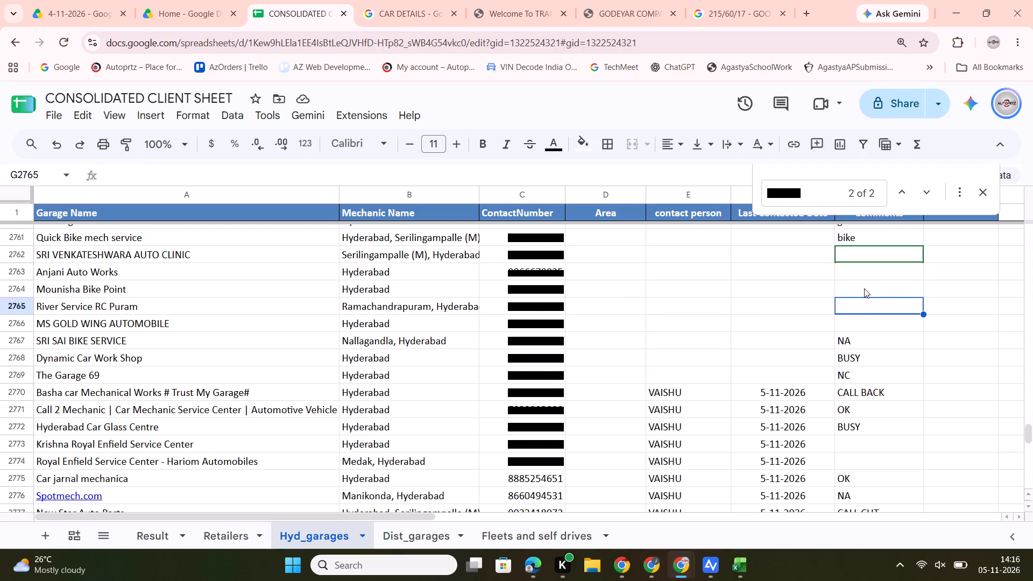
text(2 WHEE)
text(LER)
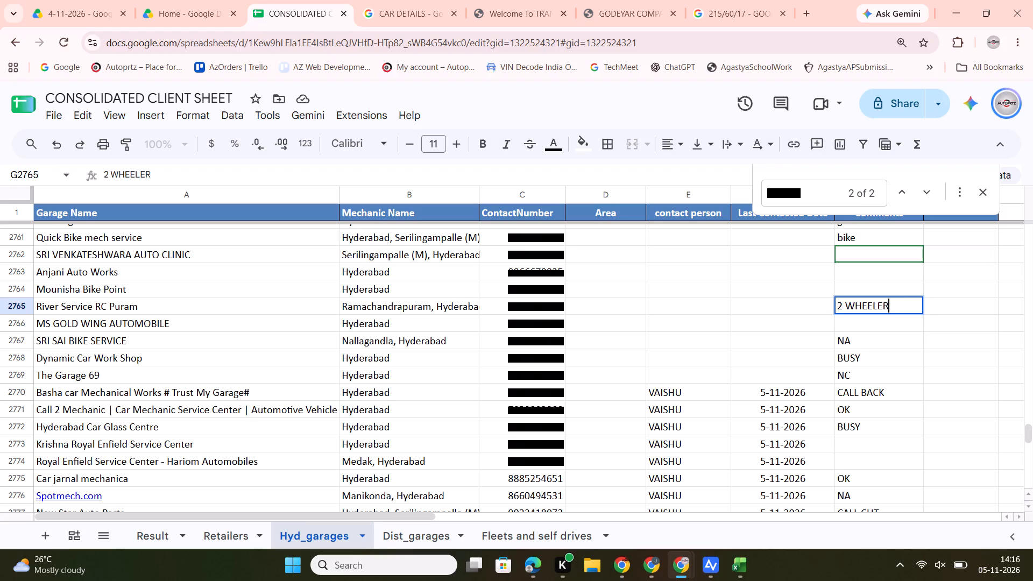
key(Up)
Select the empty comment cell for Anjani Auto Works in row 2763.
key(Up)
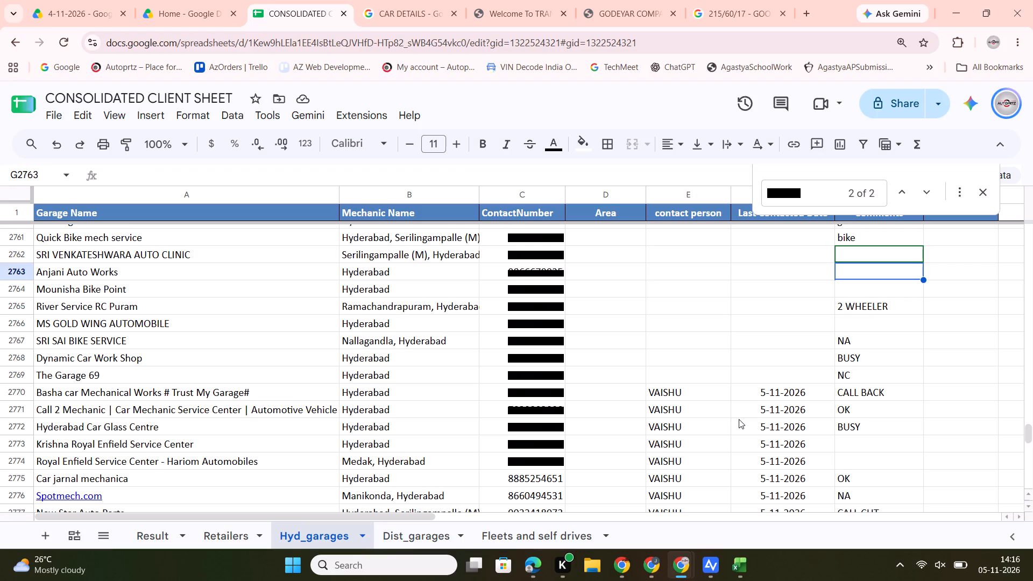
click(874, 270)
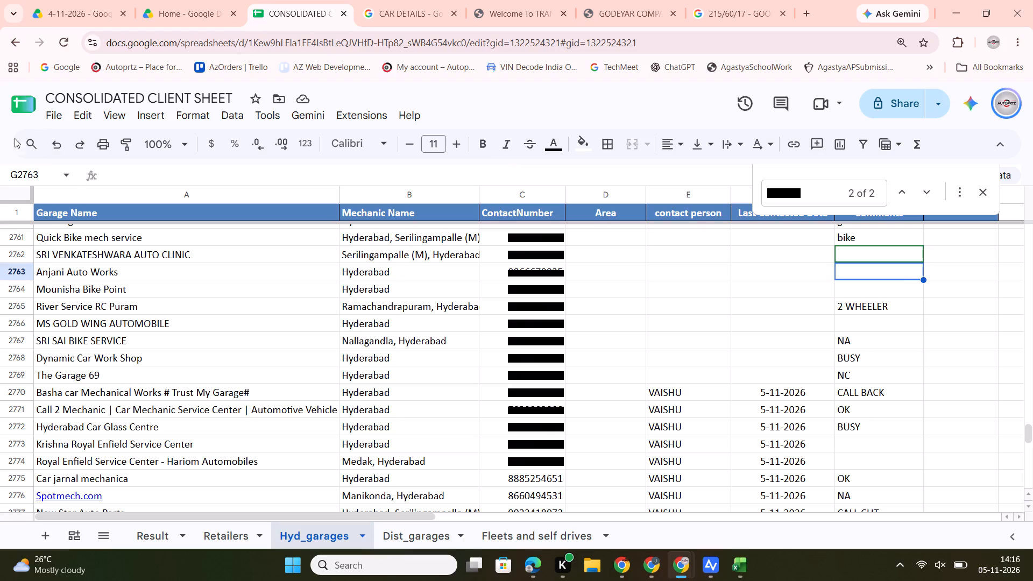
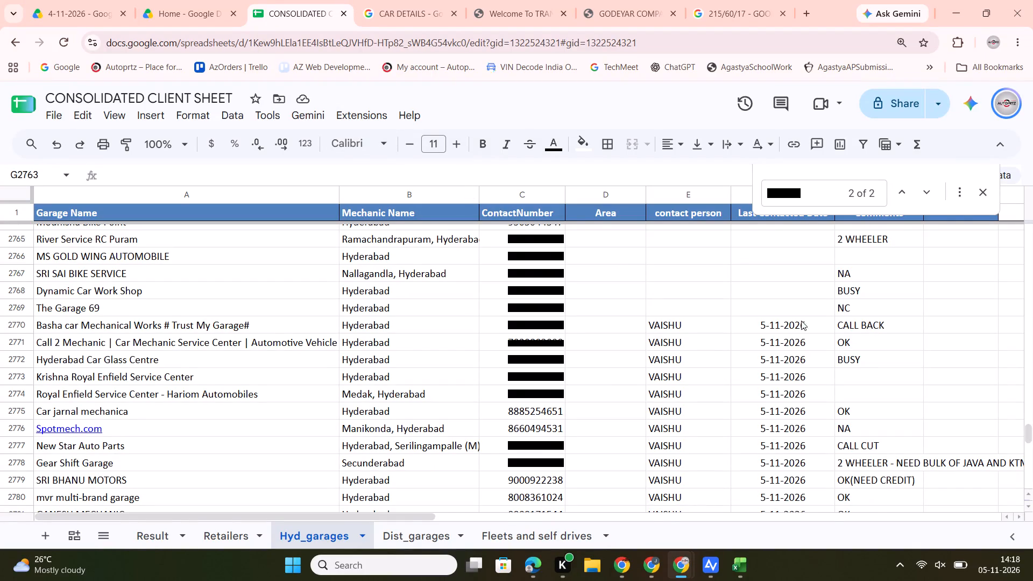
Enter the comment NA for MS GOLD WING AUTOMOBILE in row 2766.
scroll(818, 296, up, 2)
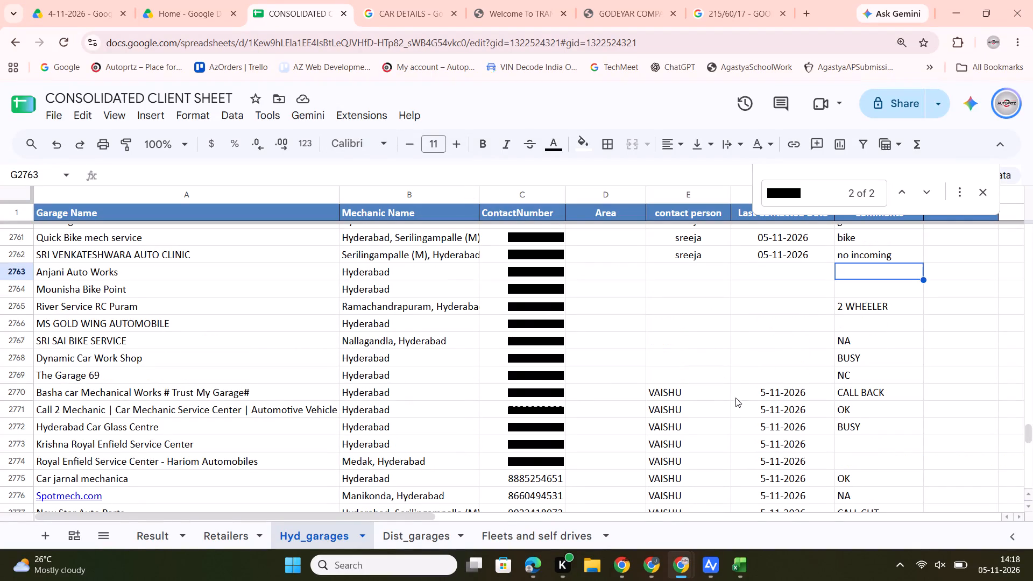
scroll(765, 429, up, 1)
scroll(739, 376, down, 1)
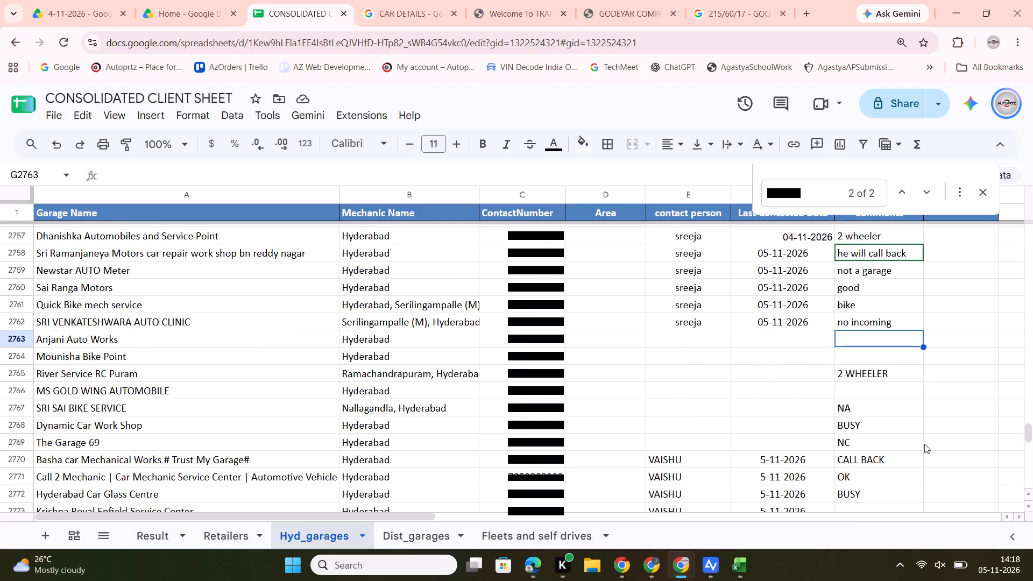
click(879, 391)
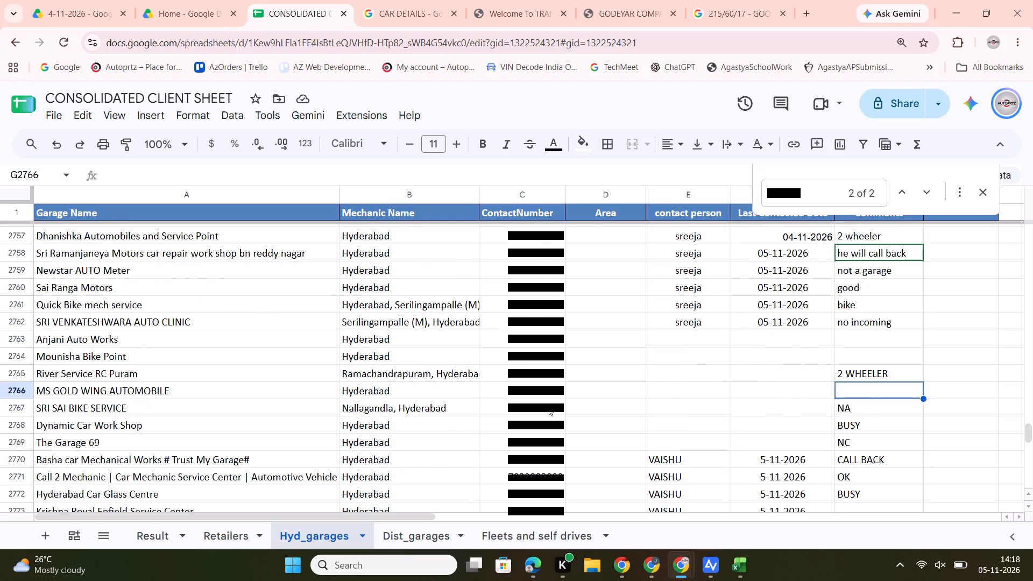
text(NA)
Enter the comment NA for Mounisha Bike Point in row 2764 and Anjani Auto Works in row 2763.
click(867, 362)
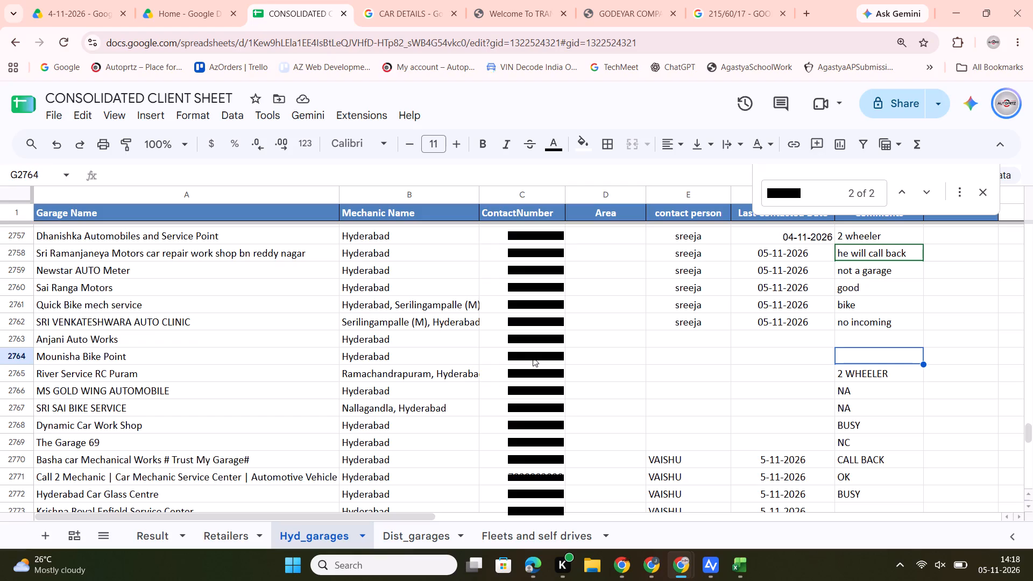
key(n)
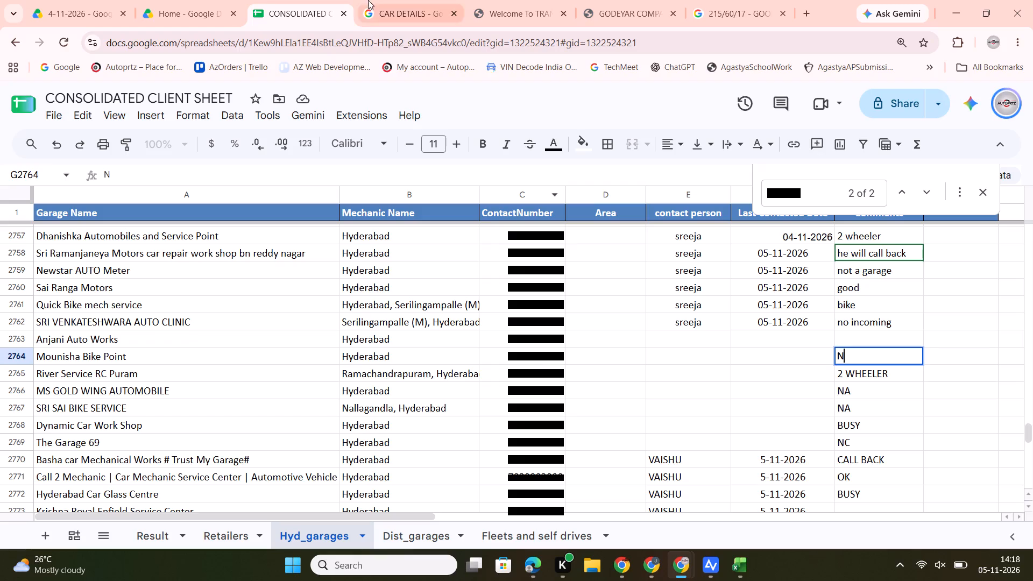
key(a)
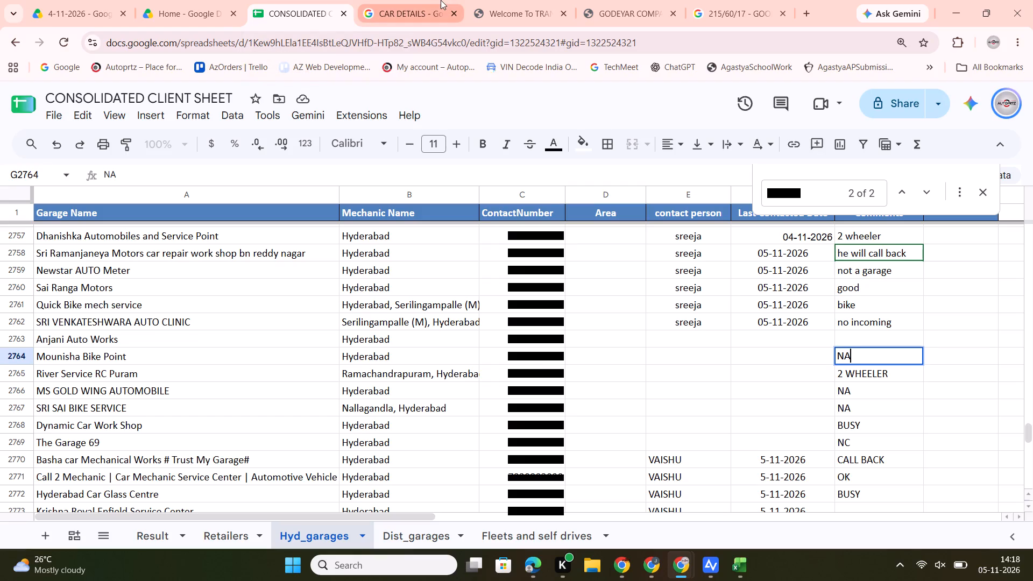
key(Up)
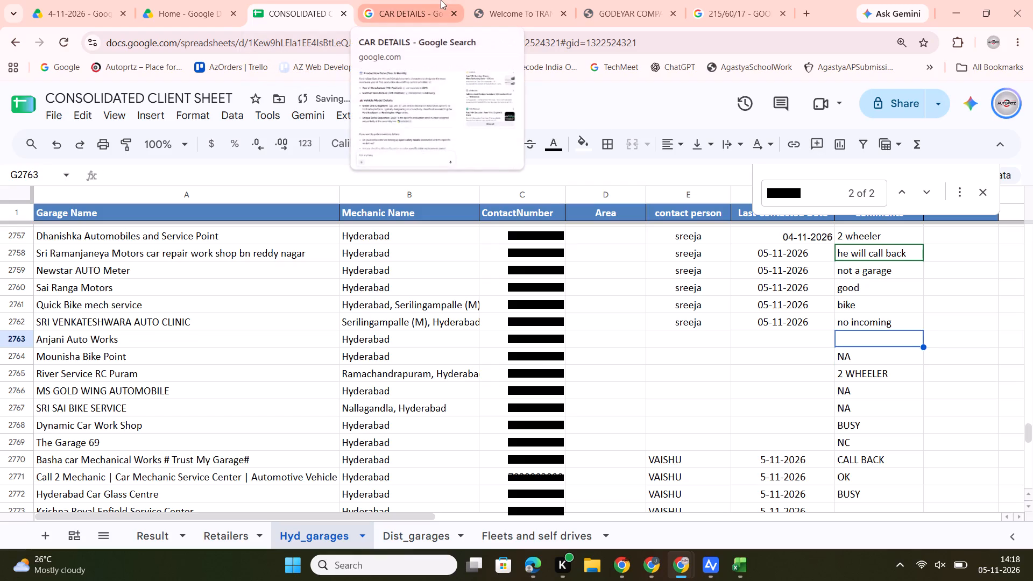
key(n)
key(a)
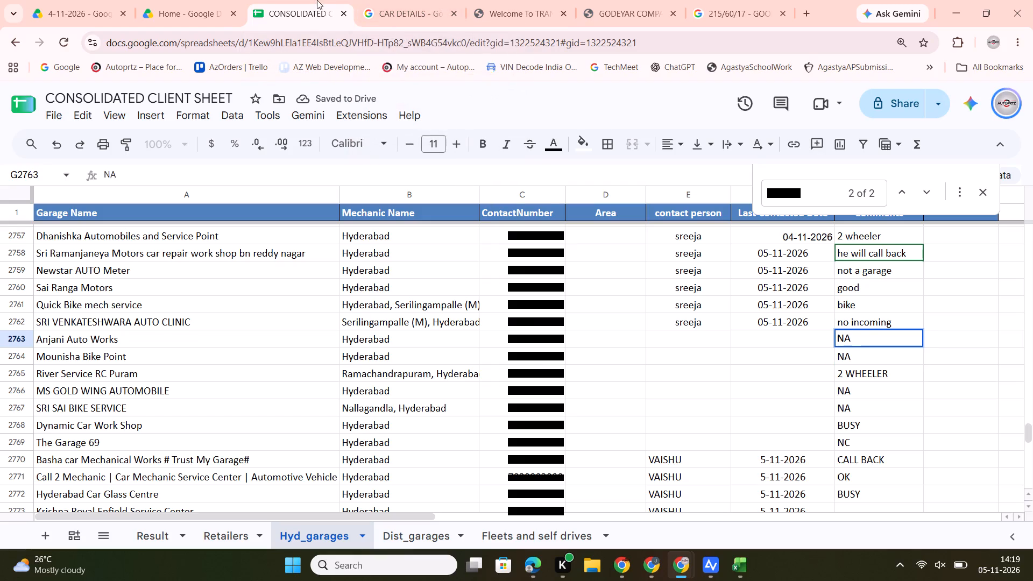
key(Down)
key(BackSpace)
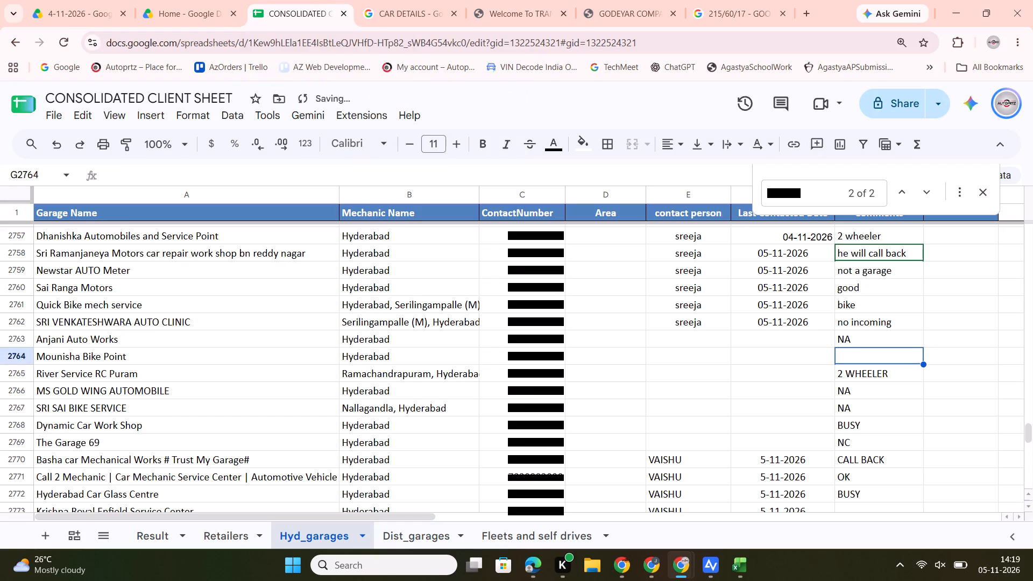
text(NA)
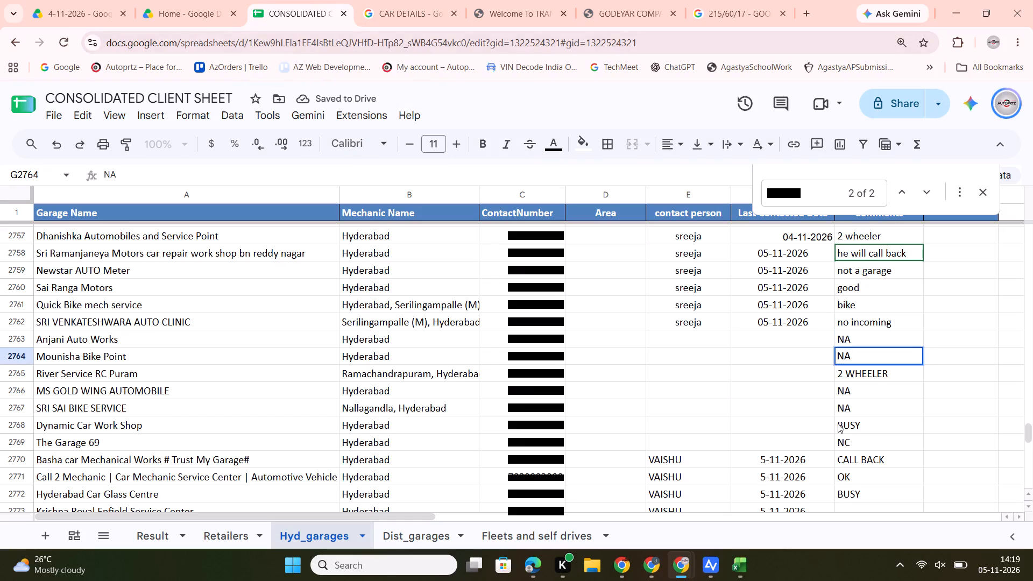
click(838, 423)
Copy the contact person VAISHU from row 2770 into the empty contact person cells of rows 2763 to 2769.
scroll(838, 423, down, 1)
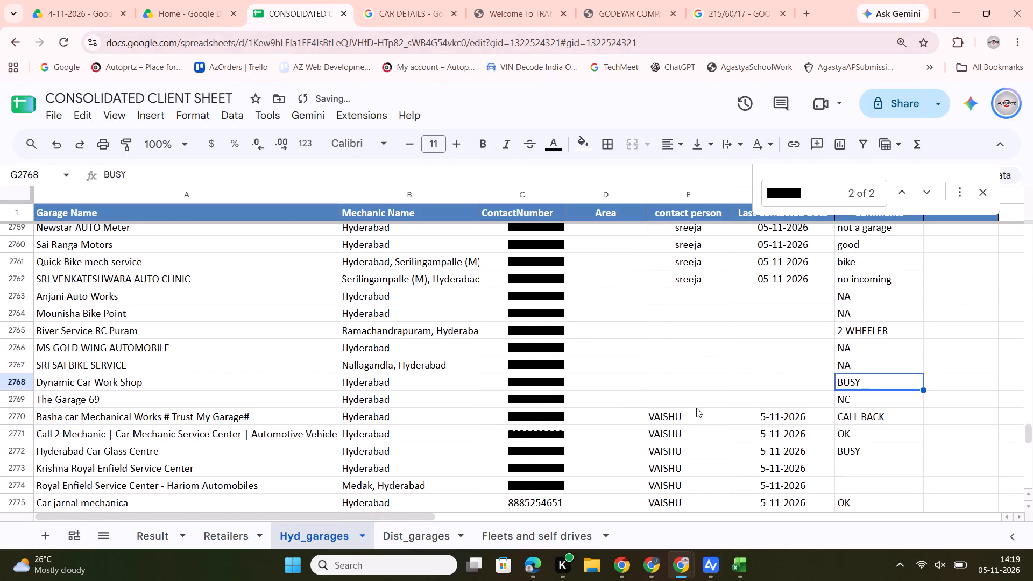
click(696, 408)
click(714, 421)
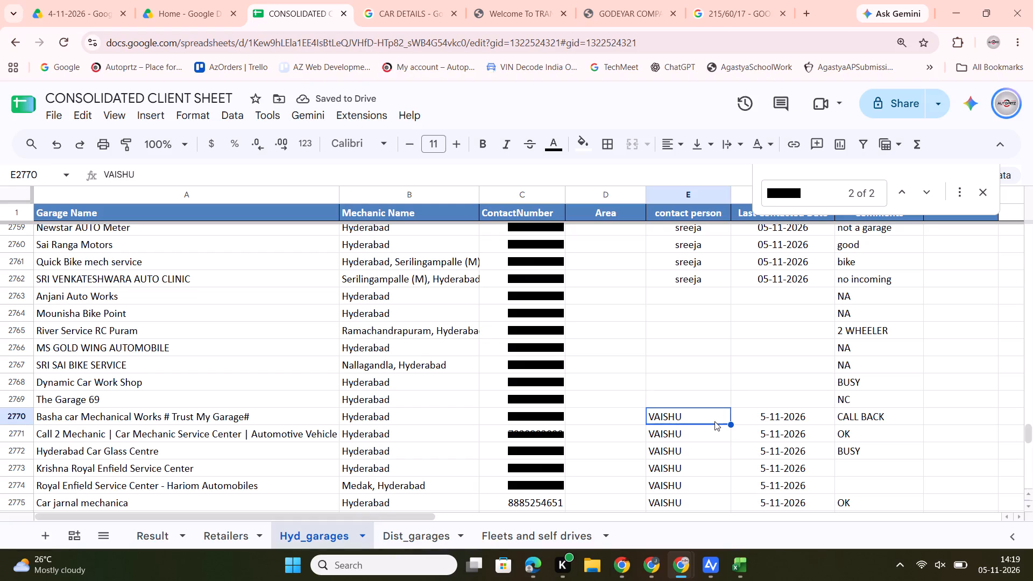
key(ctrl+c)
drag(701, 293, 704, 394)
key(ctrl+v)
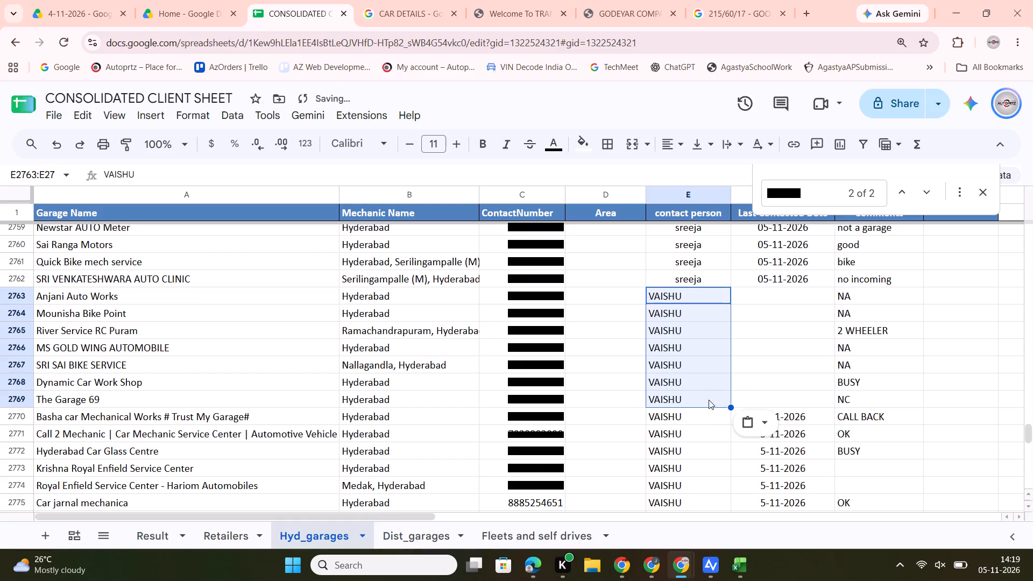
Copy the last contacted date 5-11-2026 from row 2770 into the empty date cells of rows 2763 to 2769.
click(791, 416)
key(ctrl+c)
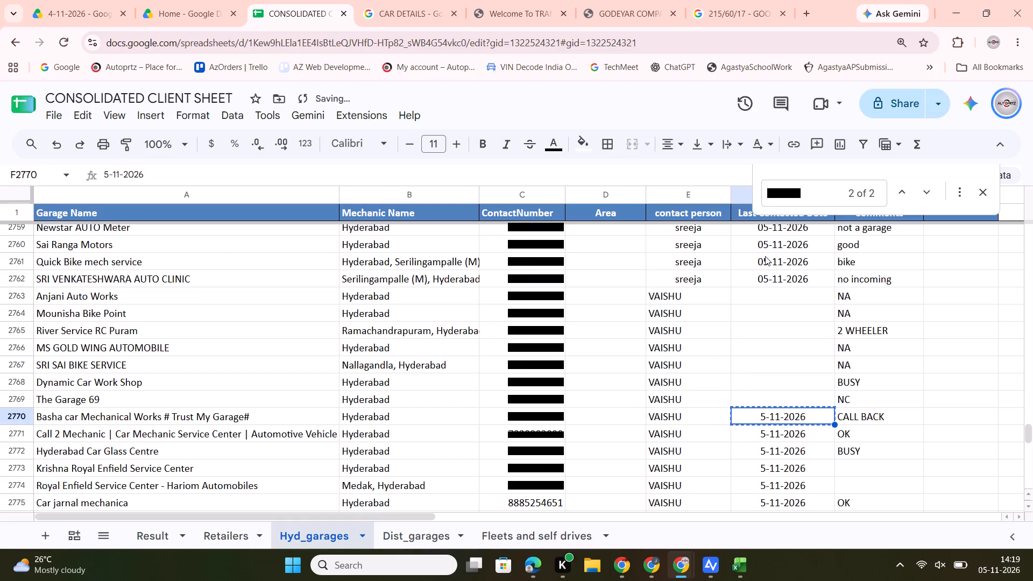
drag(781, 296, 788, 393)
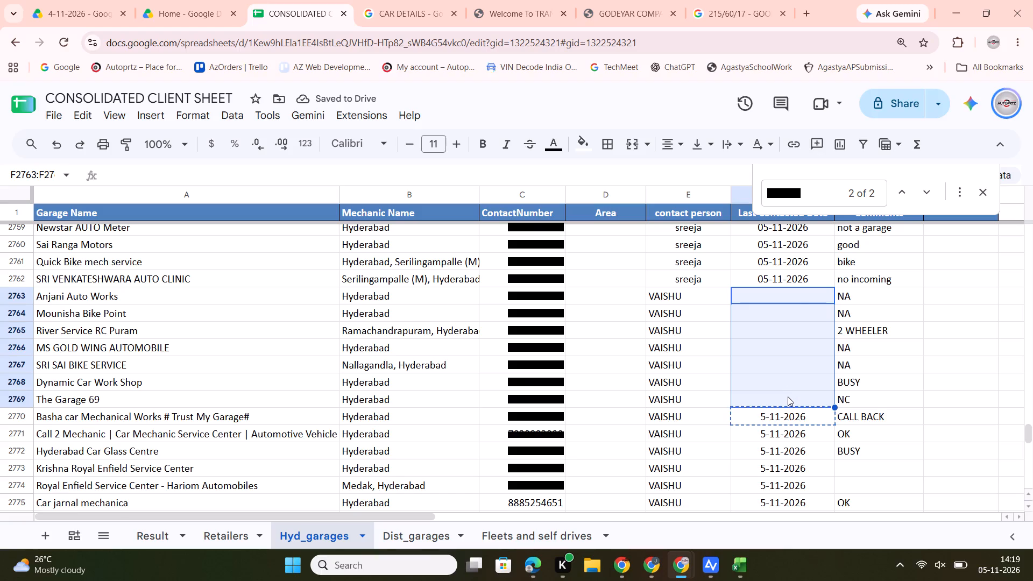
key(ctrl+v)
click(802, 431)
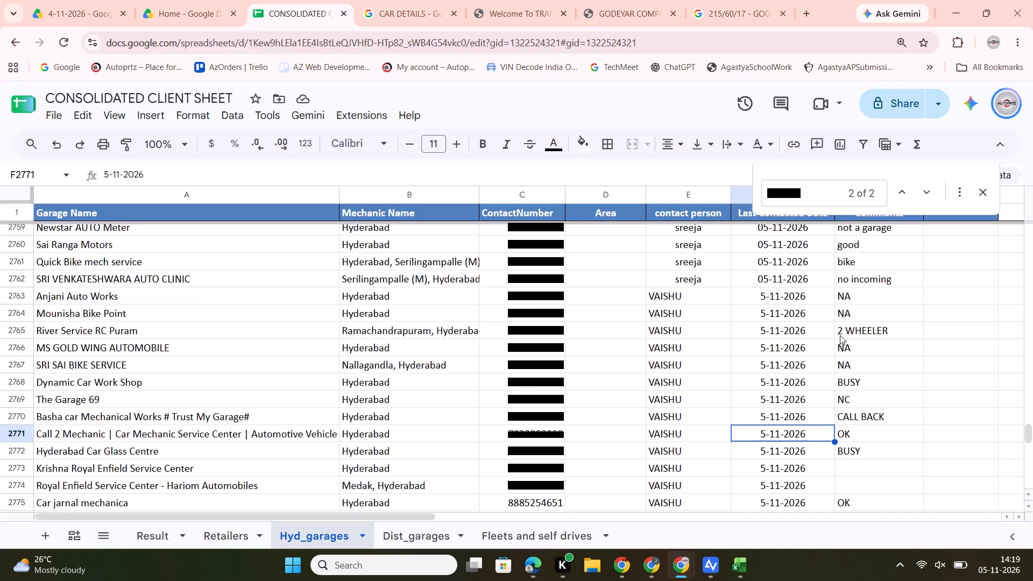
click(809, 362)
Copy the comments column from Anjani Auto Works in row 2763 down to row 3050.
scroll(809, 362, down, 6)
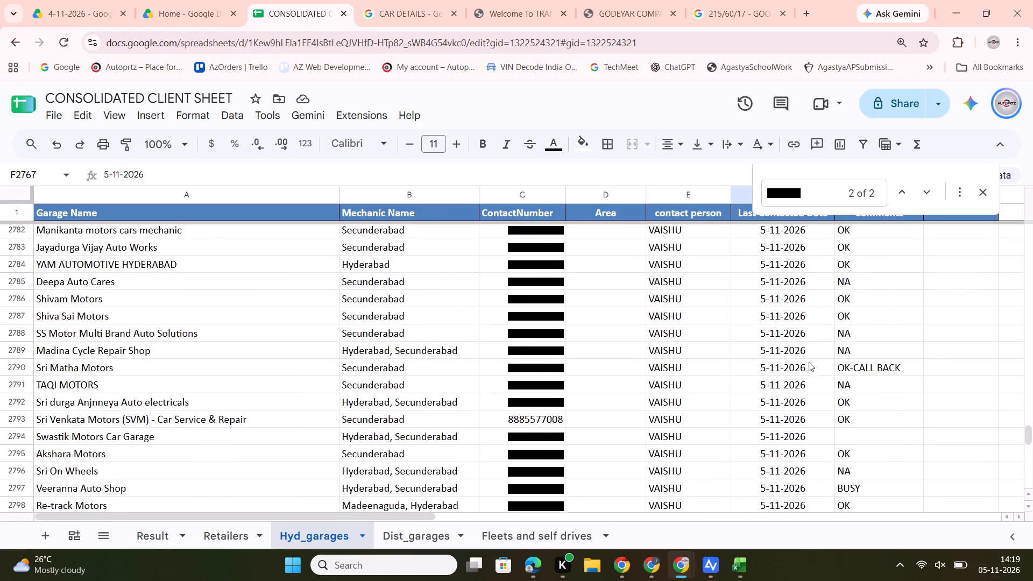
scroll(809, 362, up, 3)
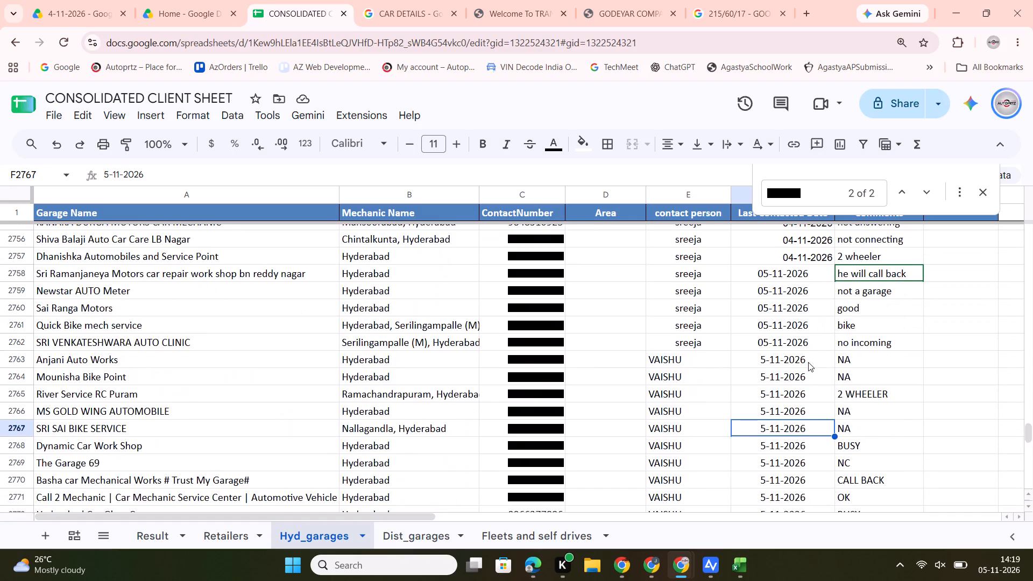
drag(864, 354, 867, 577)
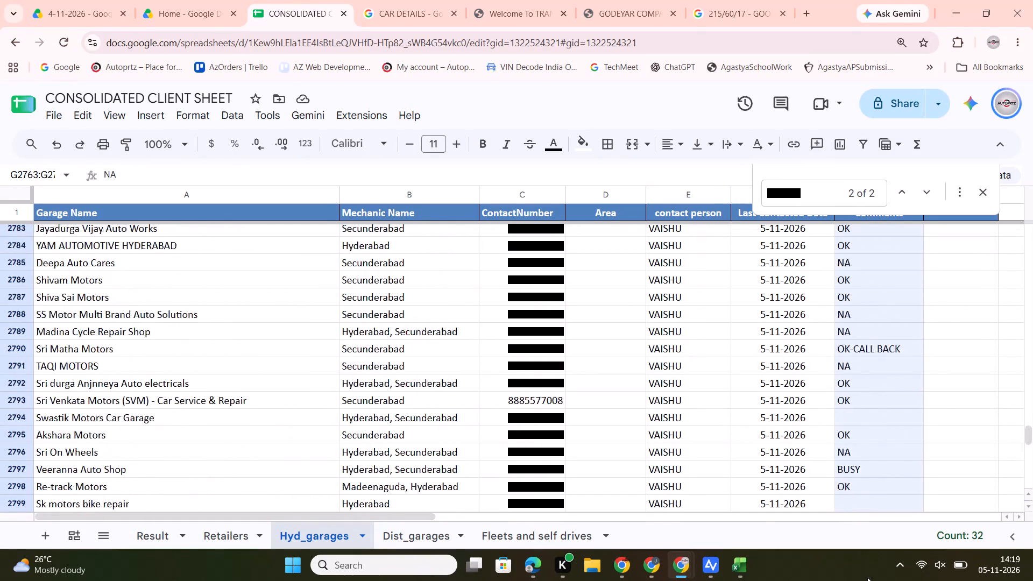
drag(867, 577, 869, 572)
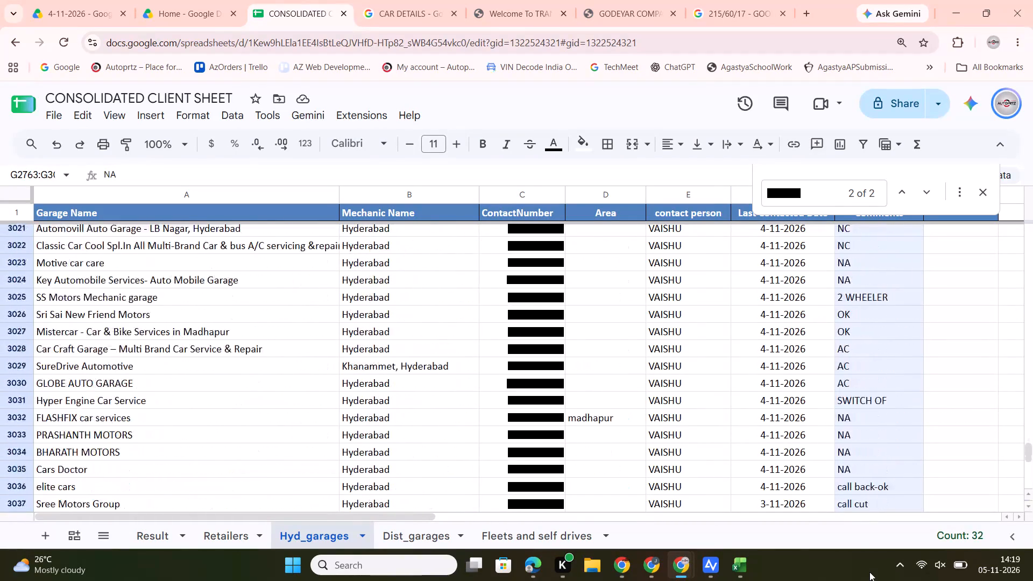
drag(869, 572, 893, 261)
key(ctrl+c)
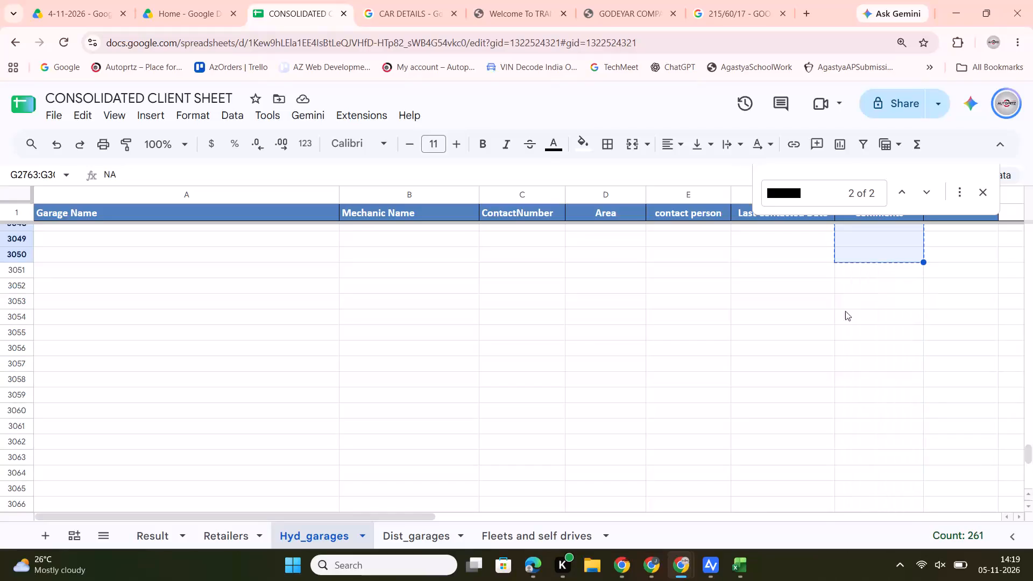
Switch to the Excel workbook Book1 and remove the filter from the comments list in Sheet1.
click(743, 563)
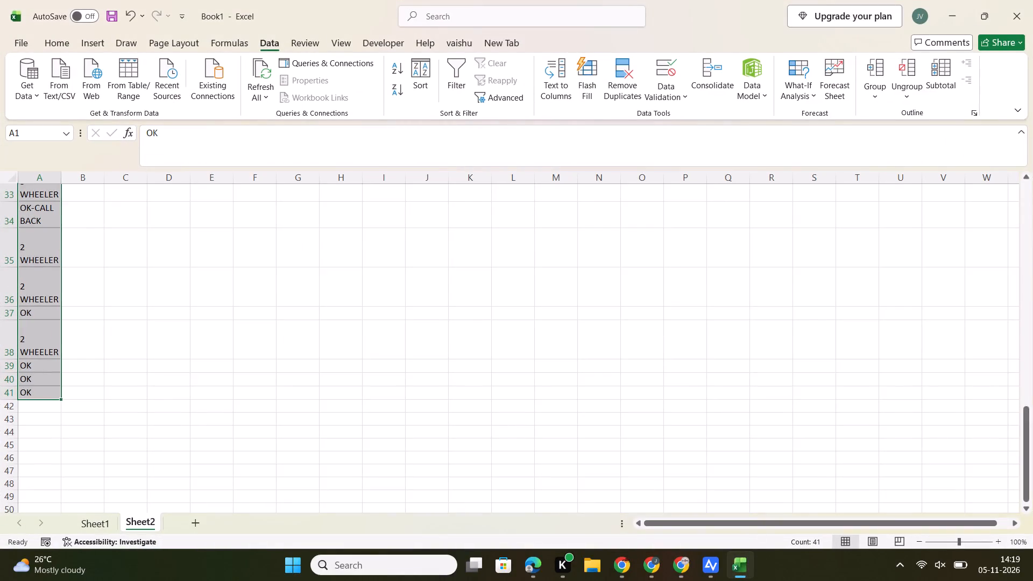
click(95, 522)
scroll(131, 352, up, 13)
click(459, 107)
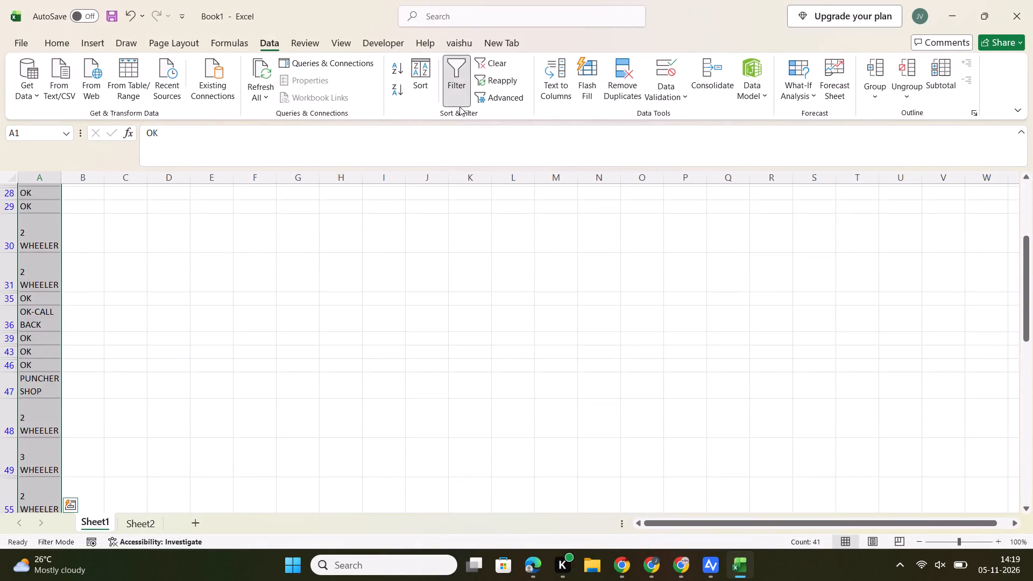
click(44, 294)
key(ctrl+Up)
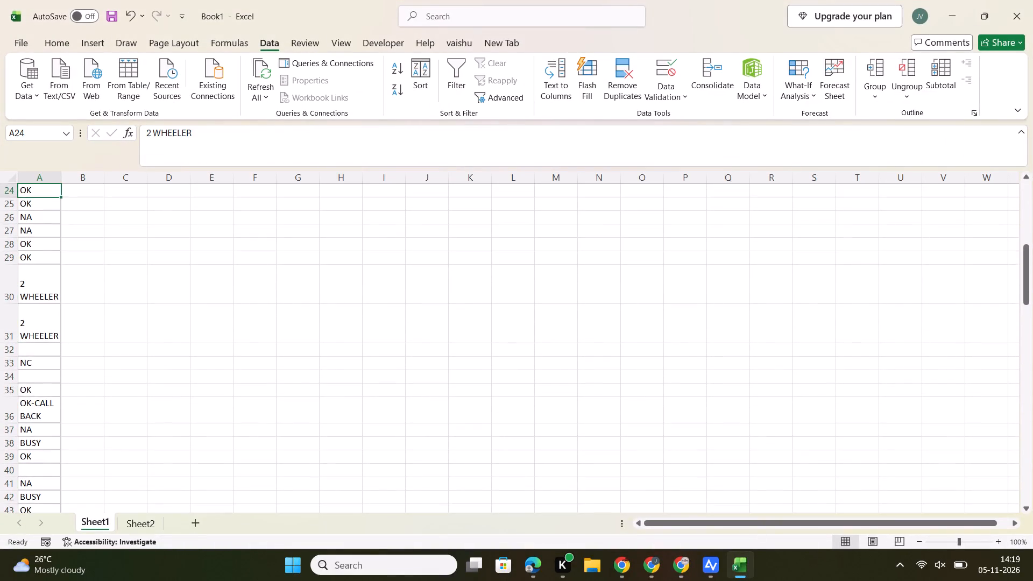
scroll(119, 312, up, 4)
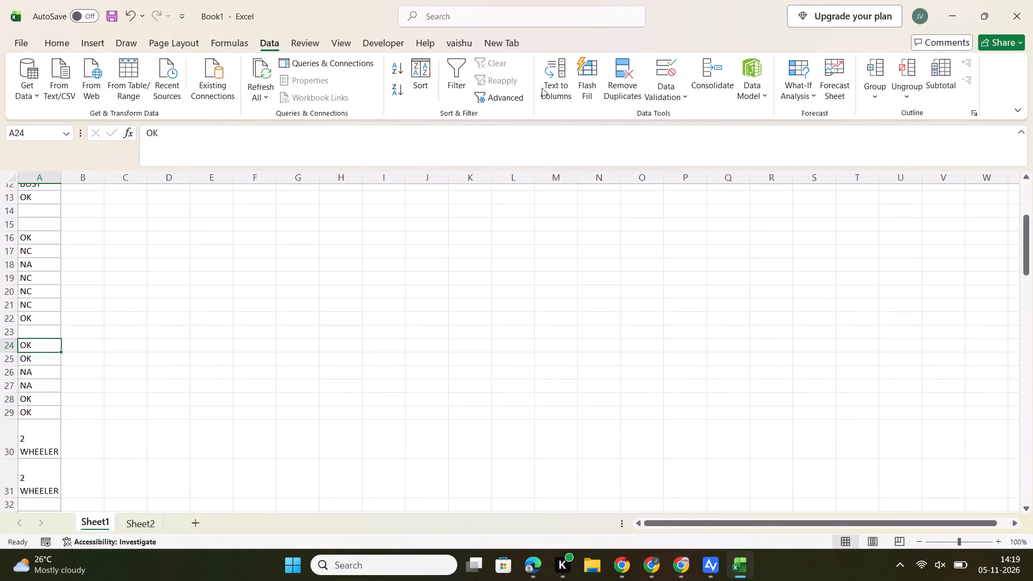
Paste the copied comments over the old list in column A of Sheet1, starting at cell A1.
click(455, 82)
scroll(15, 357, up, 16)
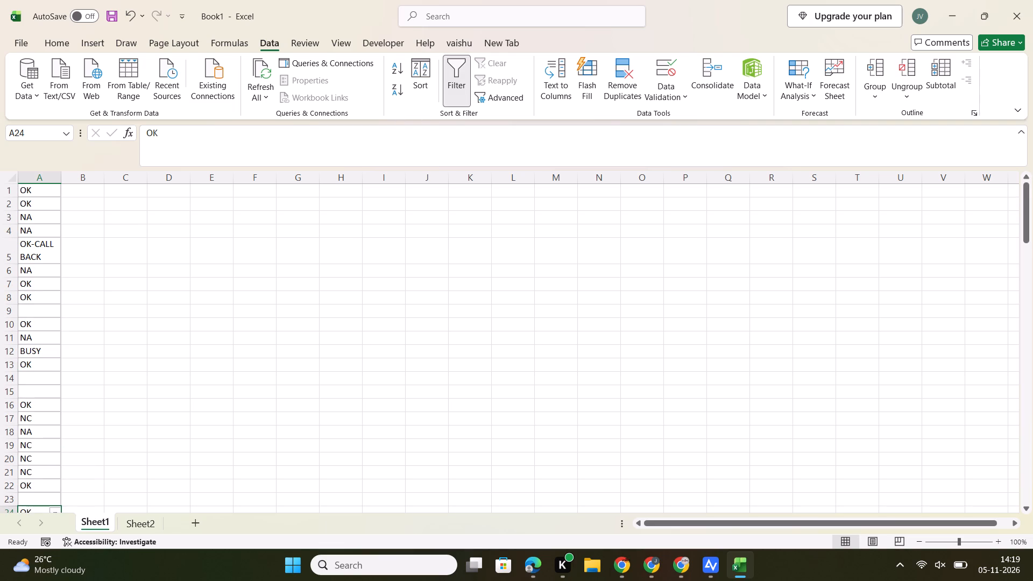
scroll(43, 356, up, 3)
click(43, 190)
key(ctrl+v)
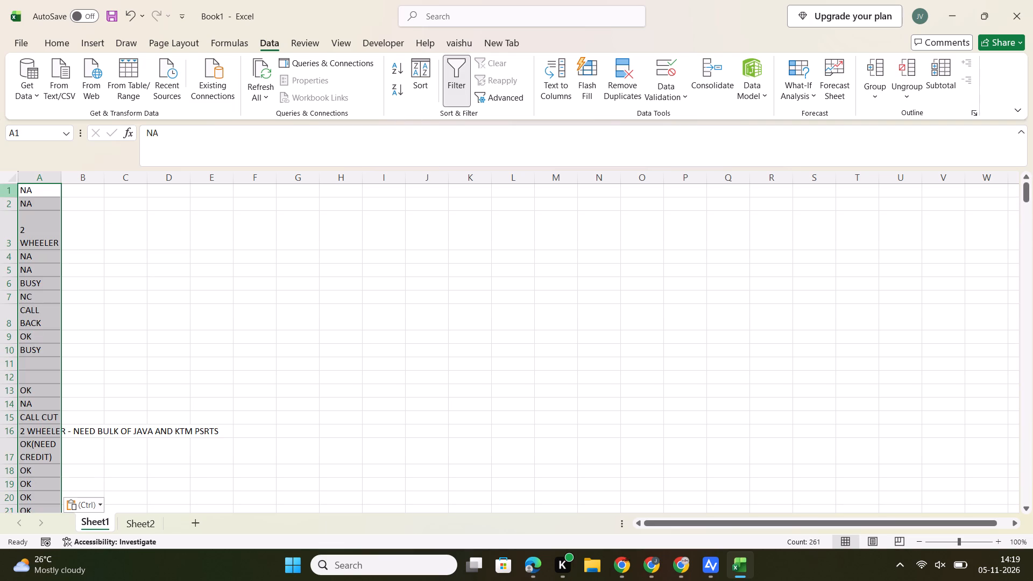
Clear the existing filter in Sheet1 and apply a new one to the whole of column A.
click(37, 195)
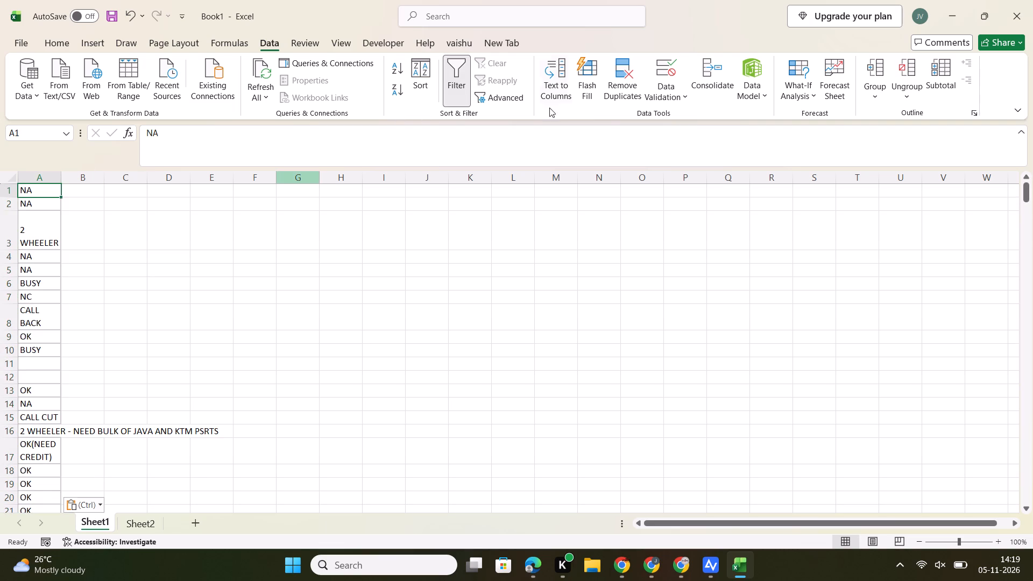
click(37, 176)
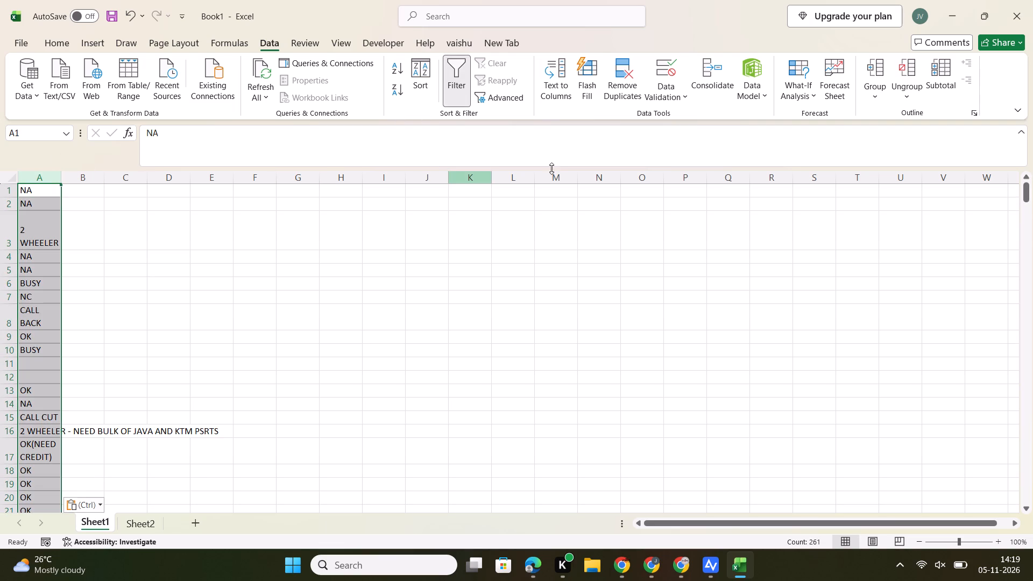
click(459, 89)
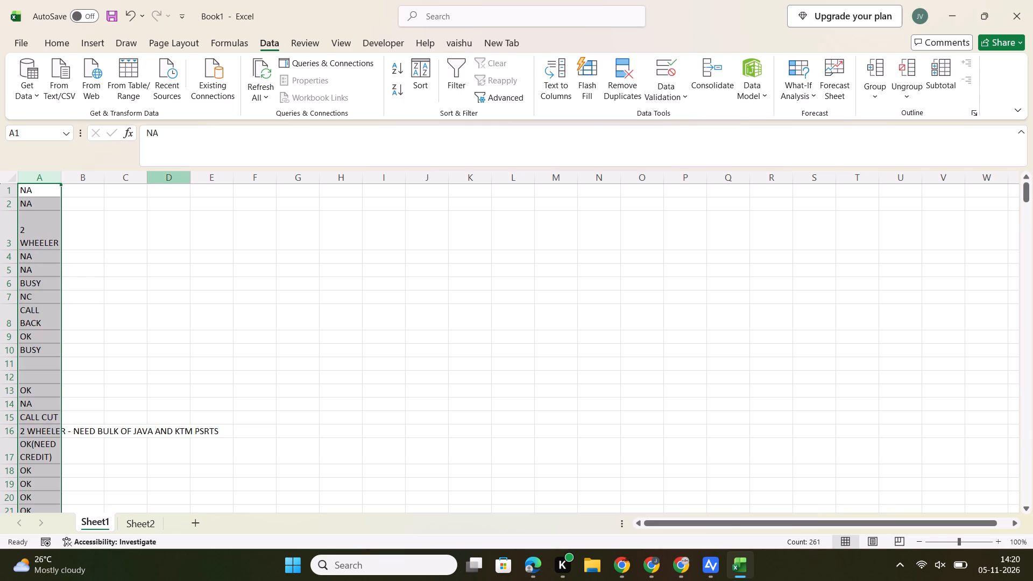
click(35, 215)
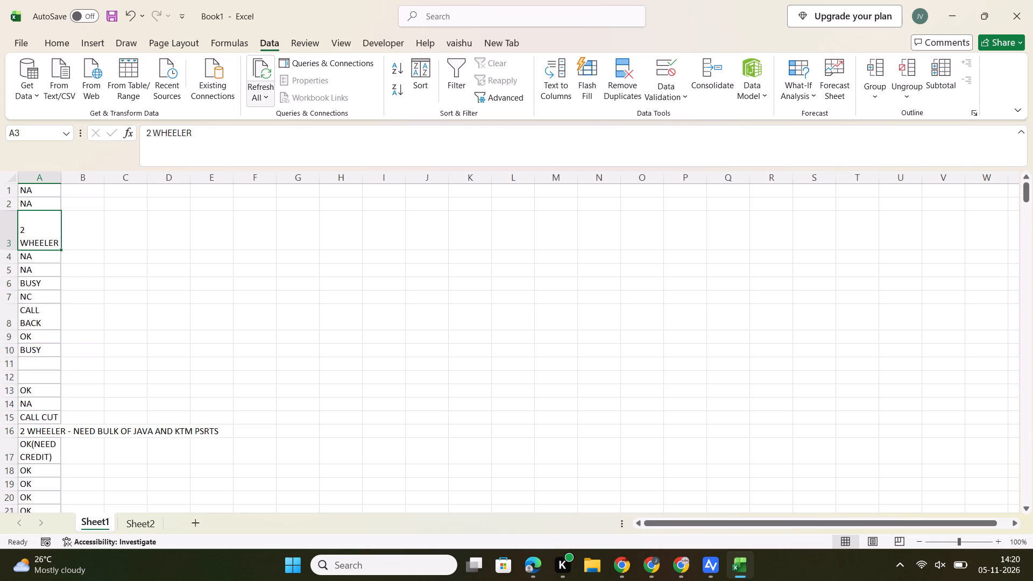
click(60, 176)
click(53, 174)
click(457, 70)
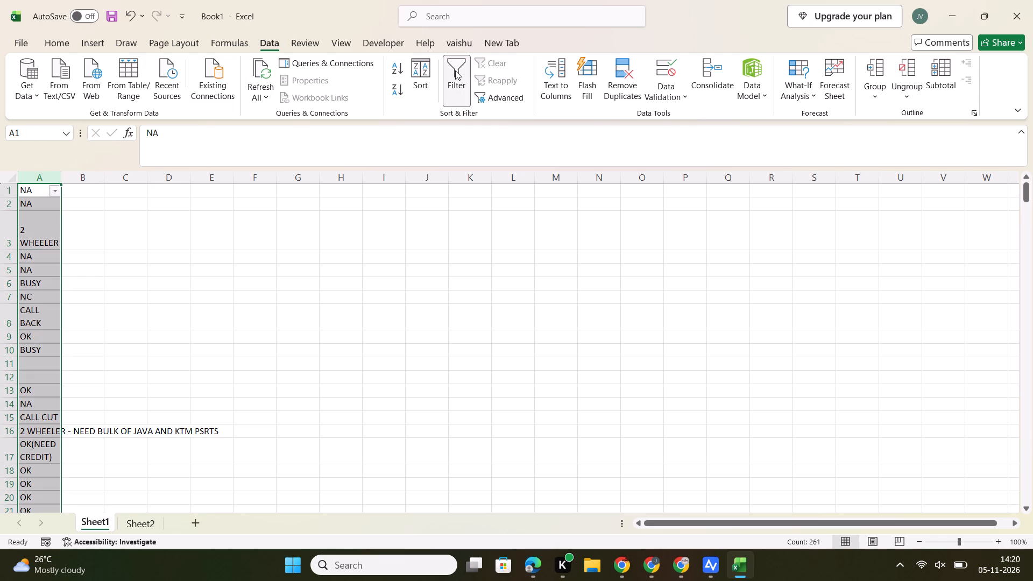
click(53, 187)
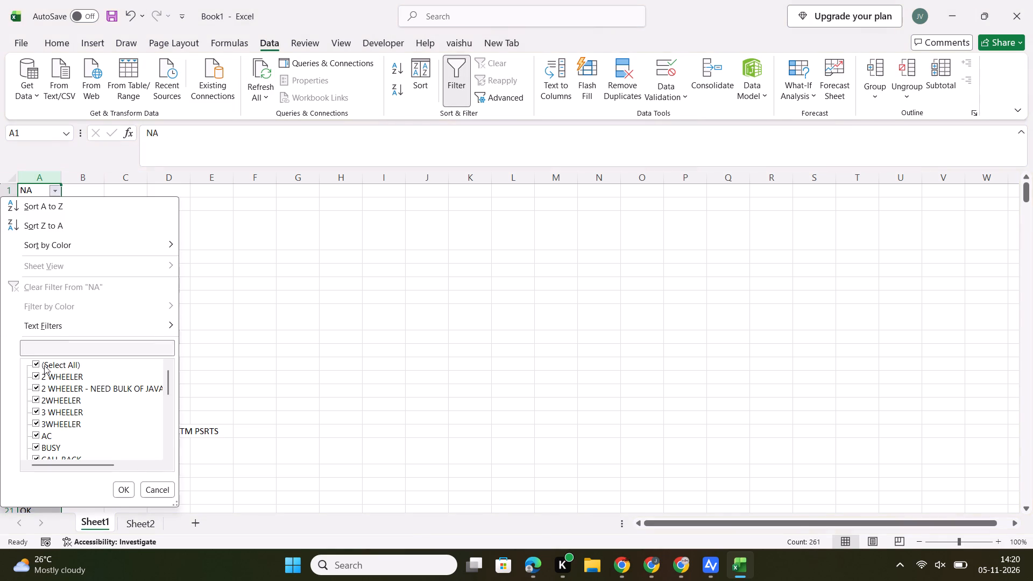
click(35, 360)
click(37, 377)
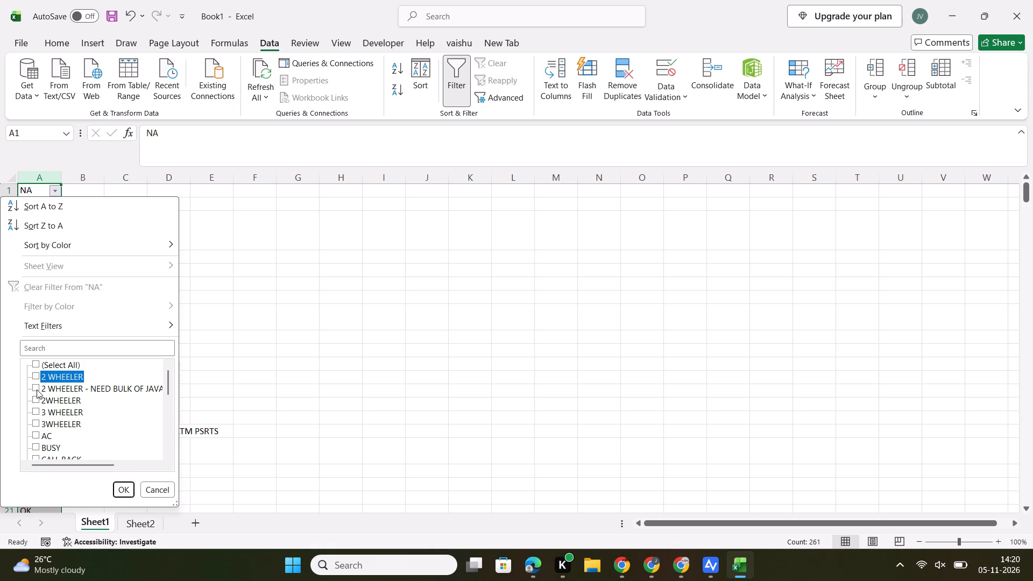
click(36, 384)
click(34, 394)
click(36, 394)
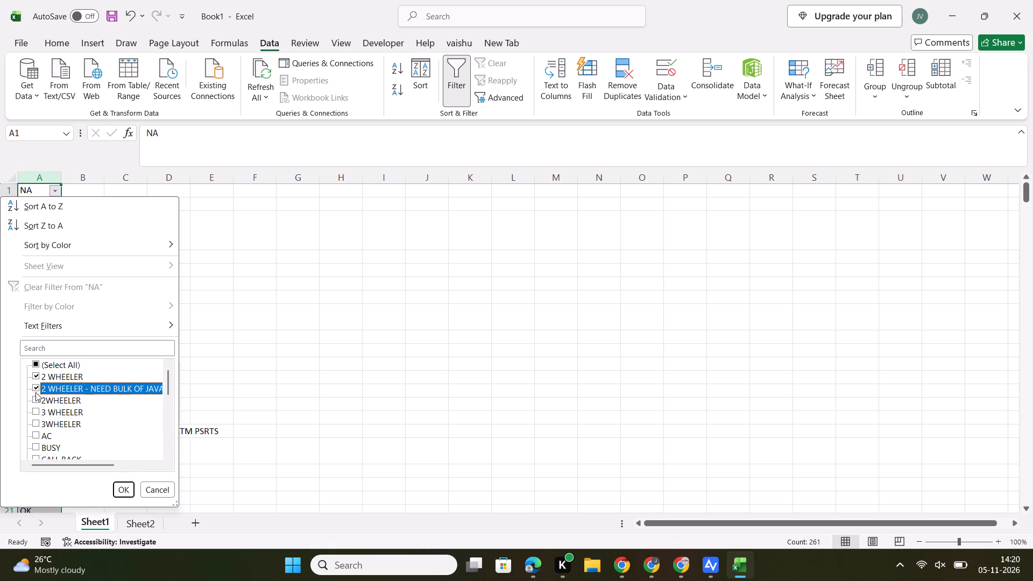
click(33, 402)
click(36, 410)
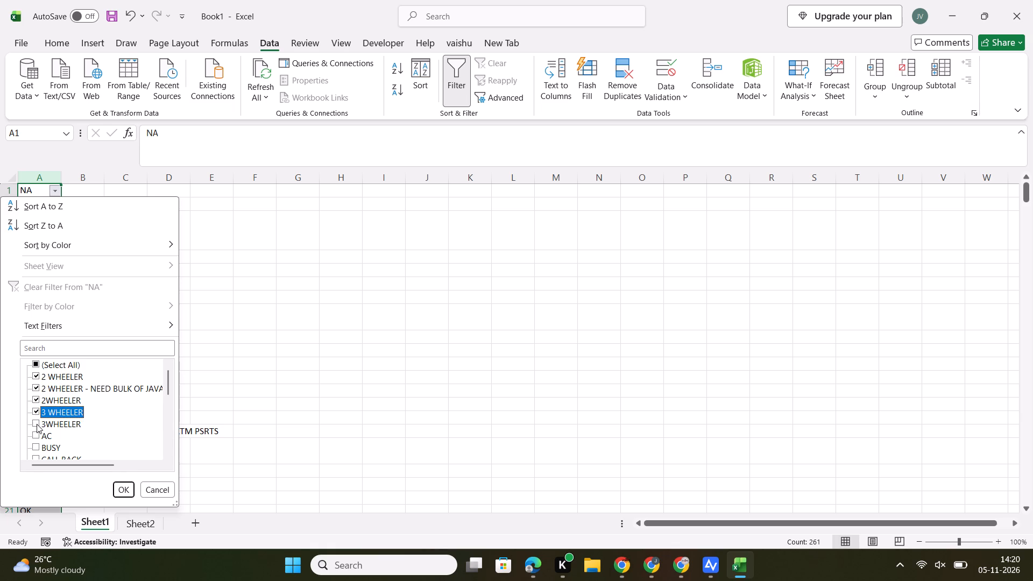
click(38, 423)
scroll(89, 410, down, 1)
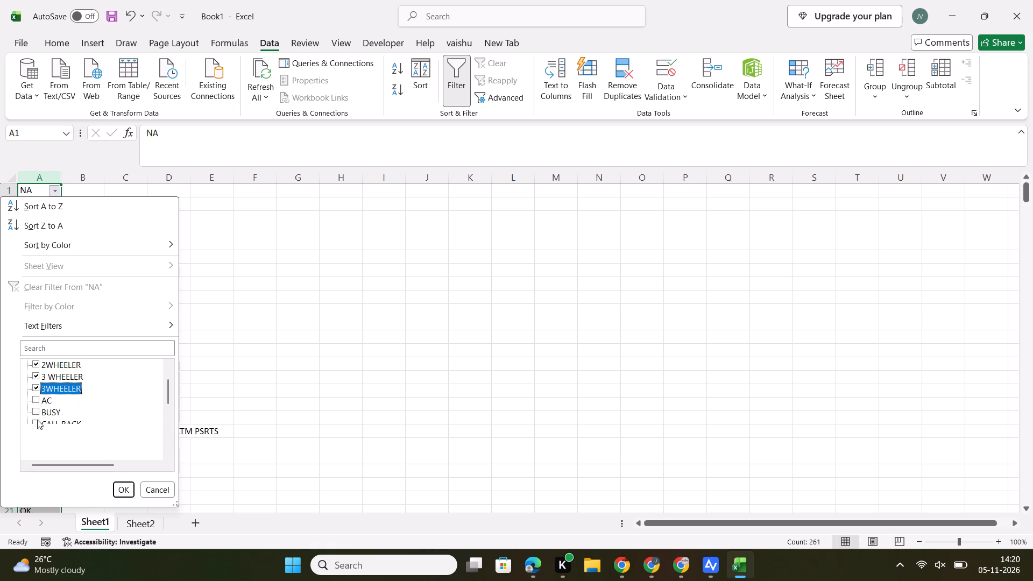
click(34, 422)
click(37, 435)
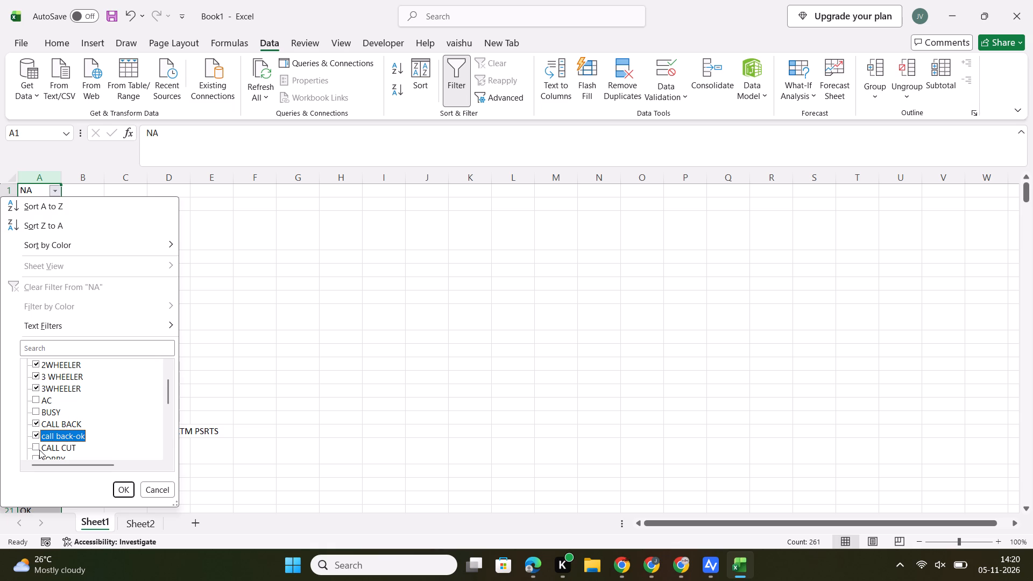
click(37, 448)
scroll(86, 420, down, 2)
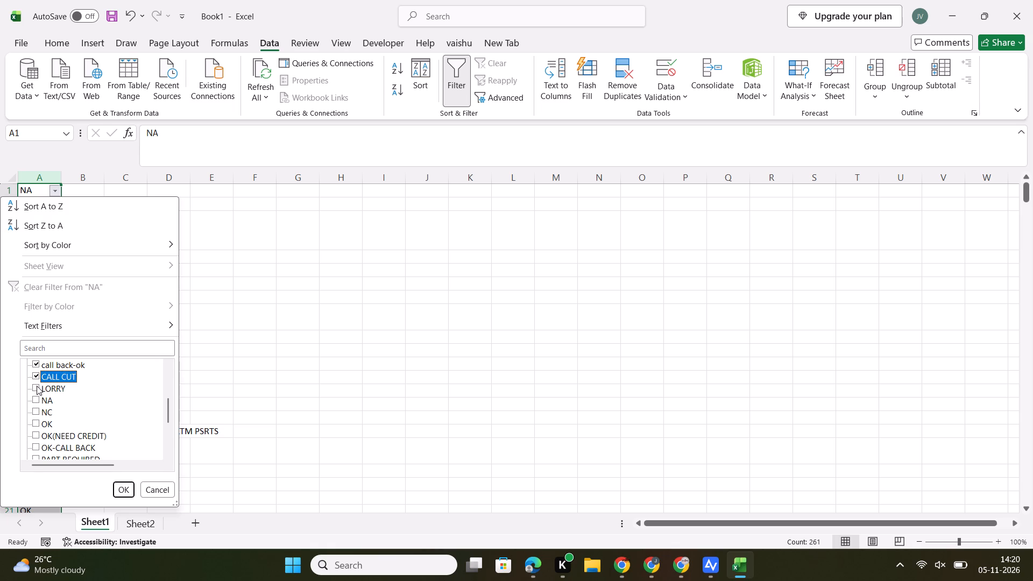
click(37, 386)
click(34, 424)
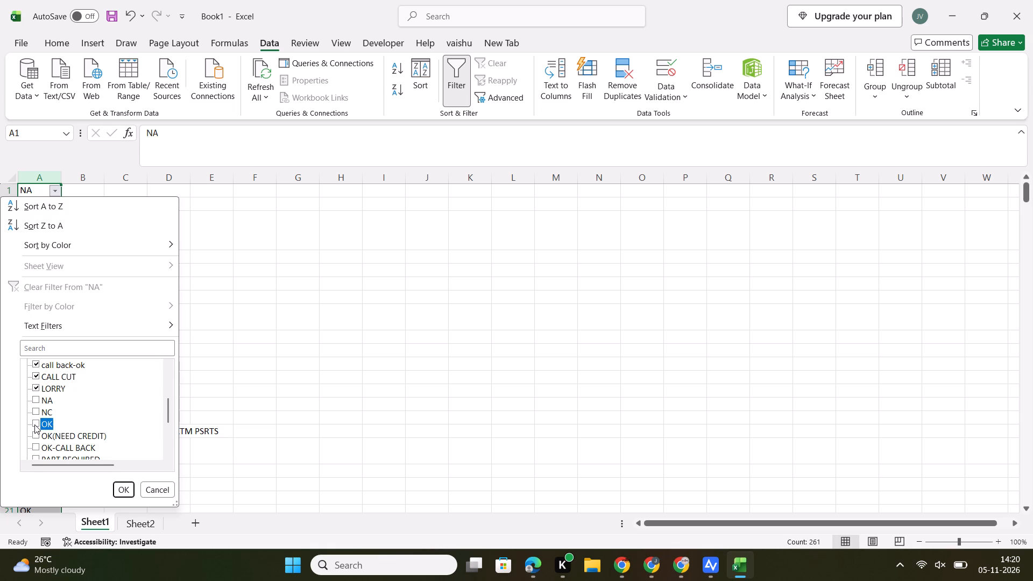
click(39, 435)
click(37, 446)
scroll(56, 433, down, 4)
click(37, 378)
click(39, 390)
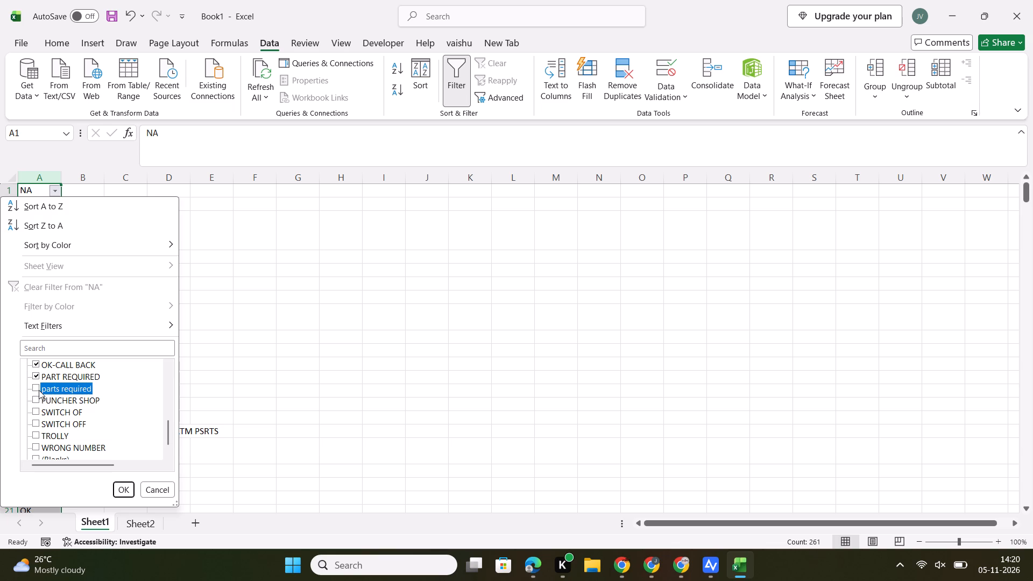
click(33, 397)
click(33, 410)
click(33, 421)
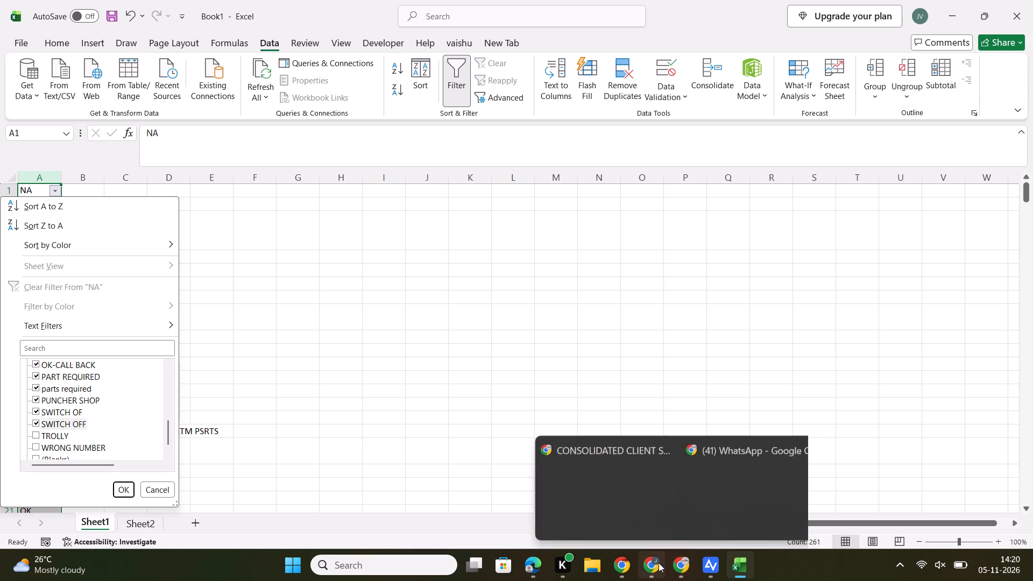
Switch to the CONSOLIDATED CLIENT SHEET in Chrome and copy the Hyd_garages comments from row 2758 down to row 2878.
click(672, 561)
click(604, 506)
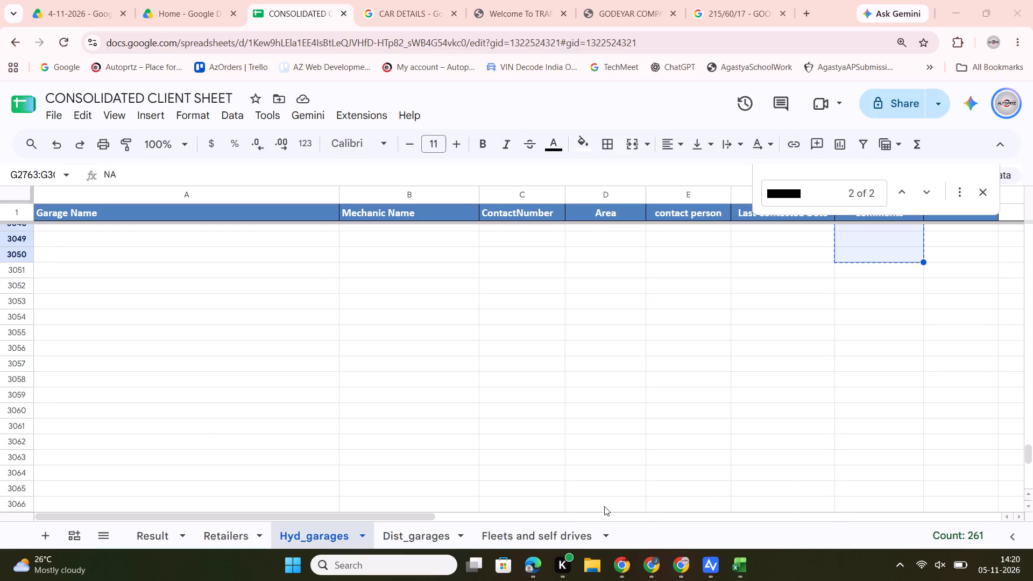
click(625, 562)
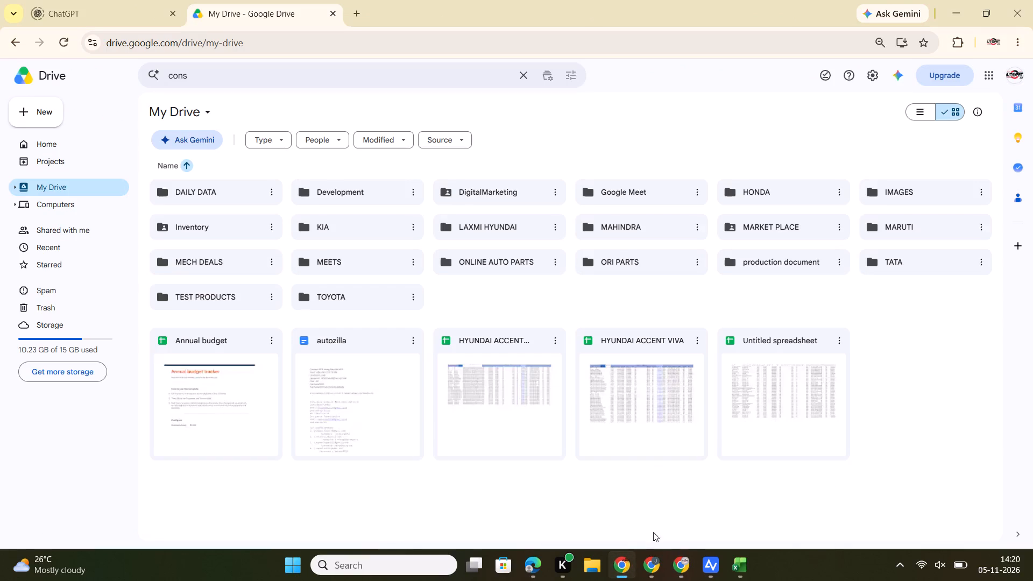
click(683, 564)
click(625, 500)
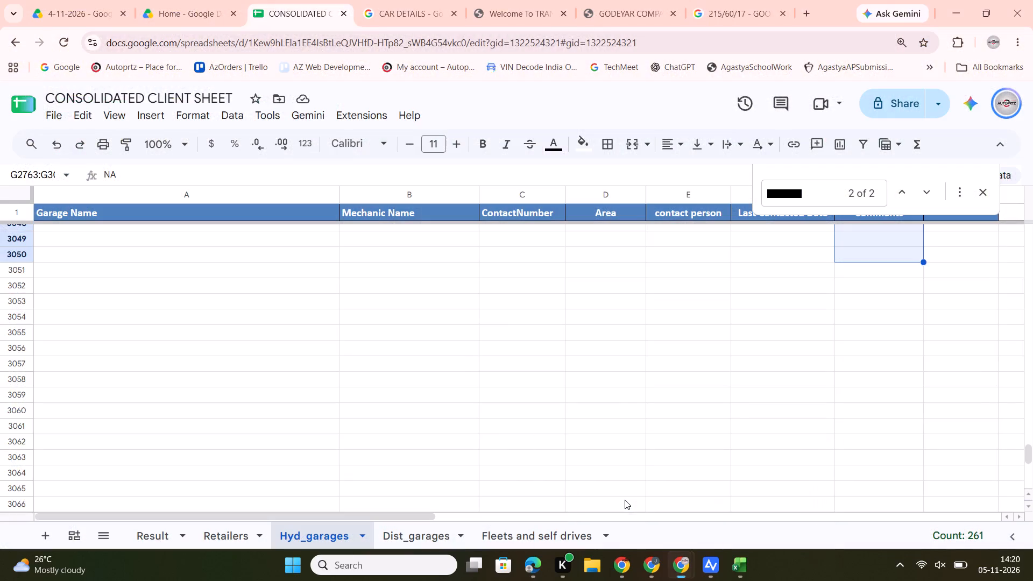
scroll(775, 368, up, 6)
scroll(854, 373, up, 18)
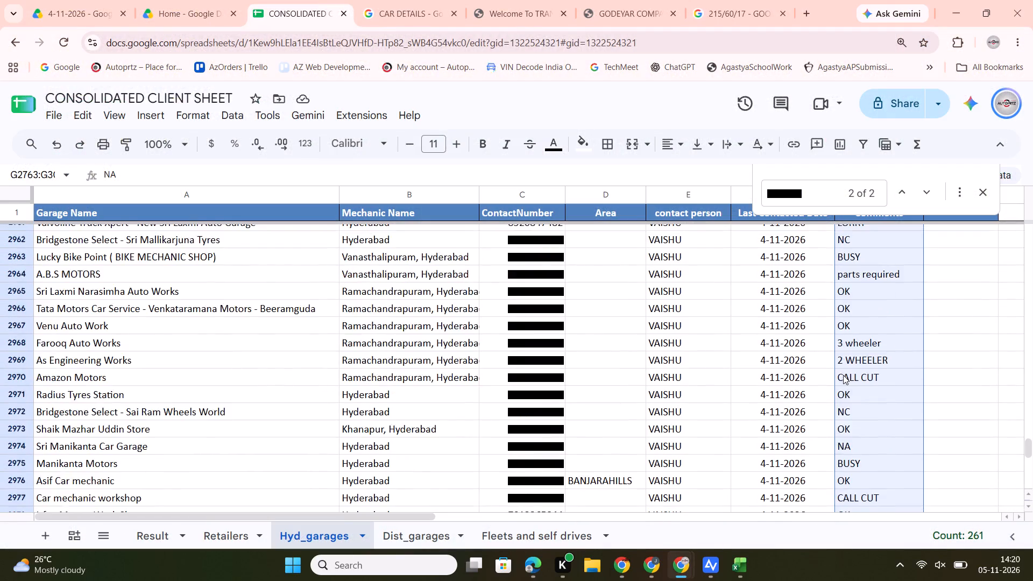
scroll(843, 375, up, 20)
scroll(843, 375, up, 15)
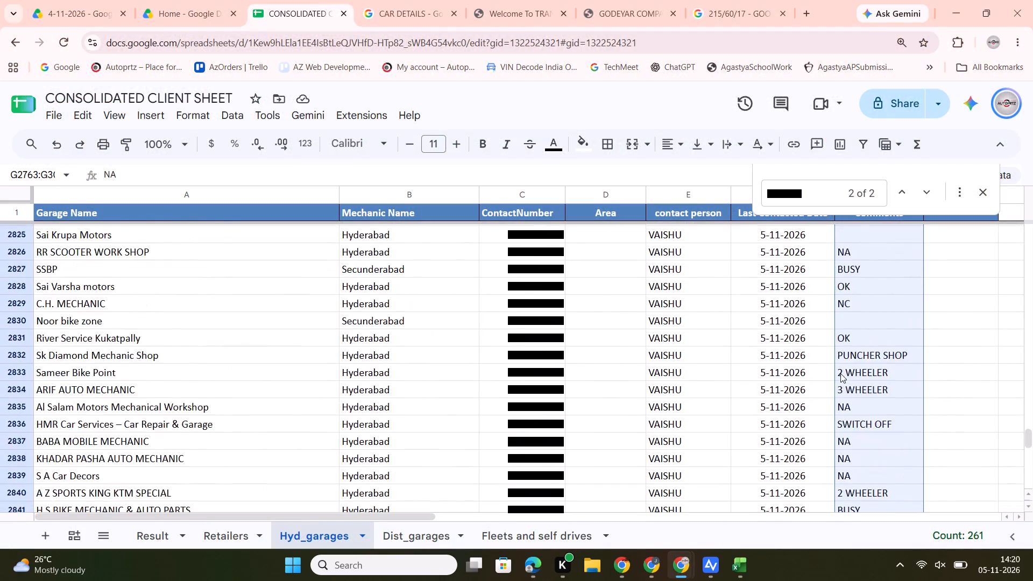
scroll(840, 373, up, 19)
scroll(832, 370, down, 3)
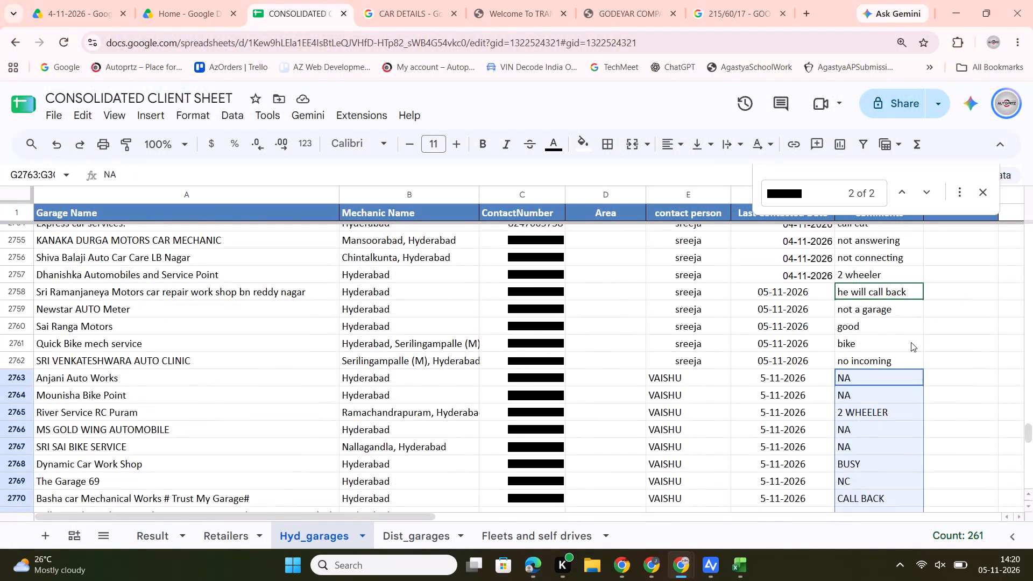
click(854, 288)
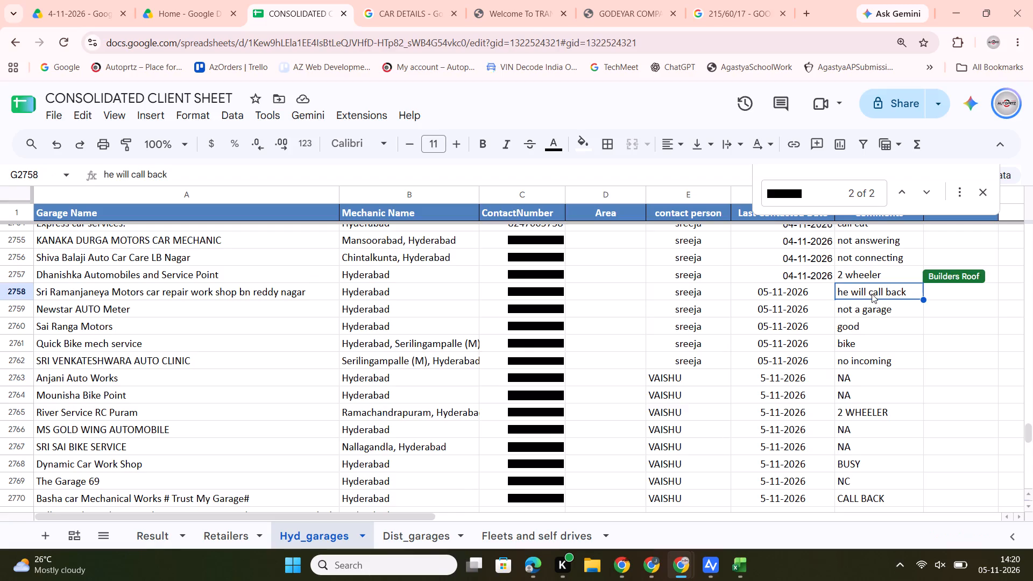
drag(872, 294, 855, 542)
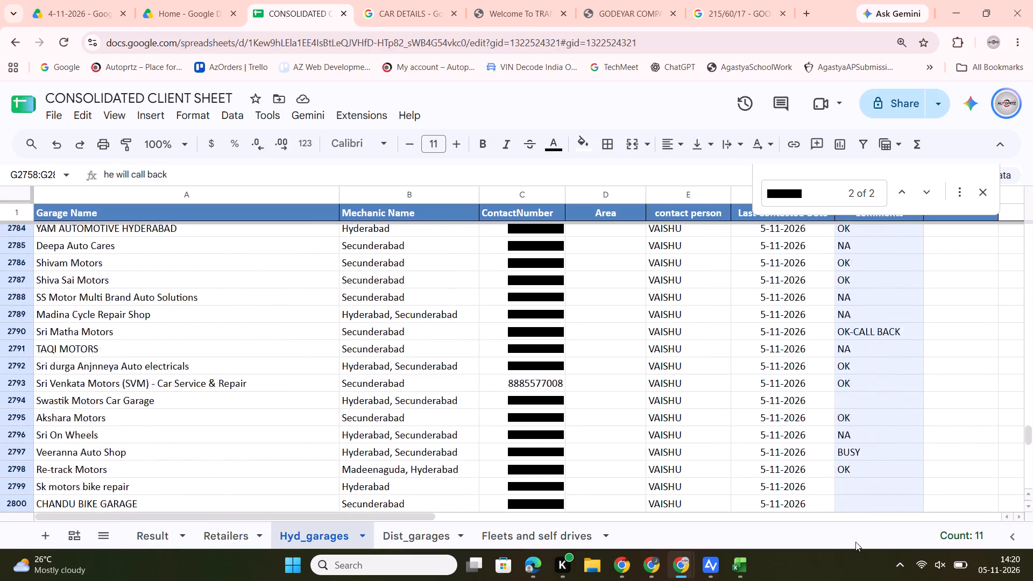
drag(855, 542, 846, 543)
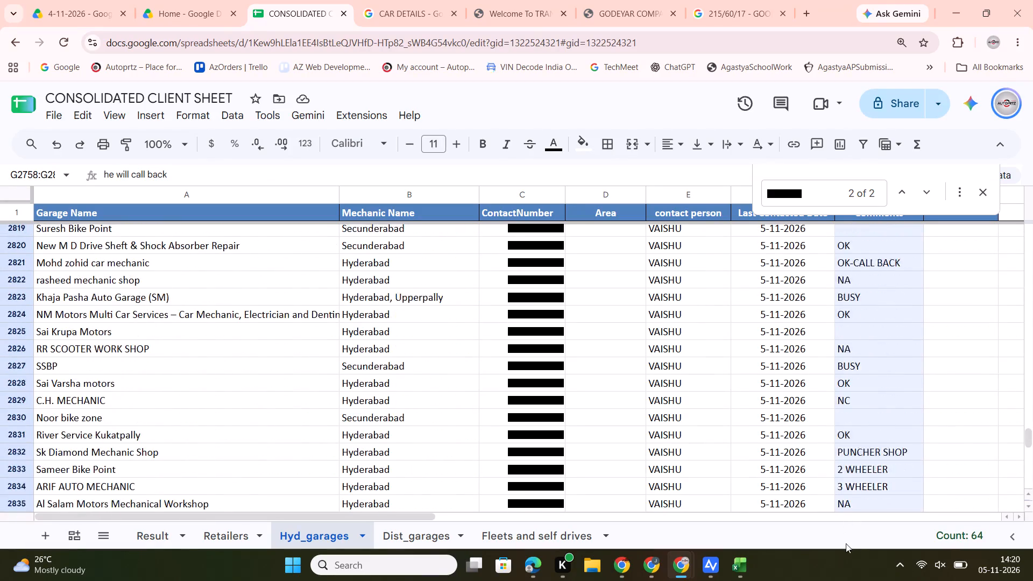
drag(846, 543, 848, 541)
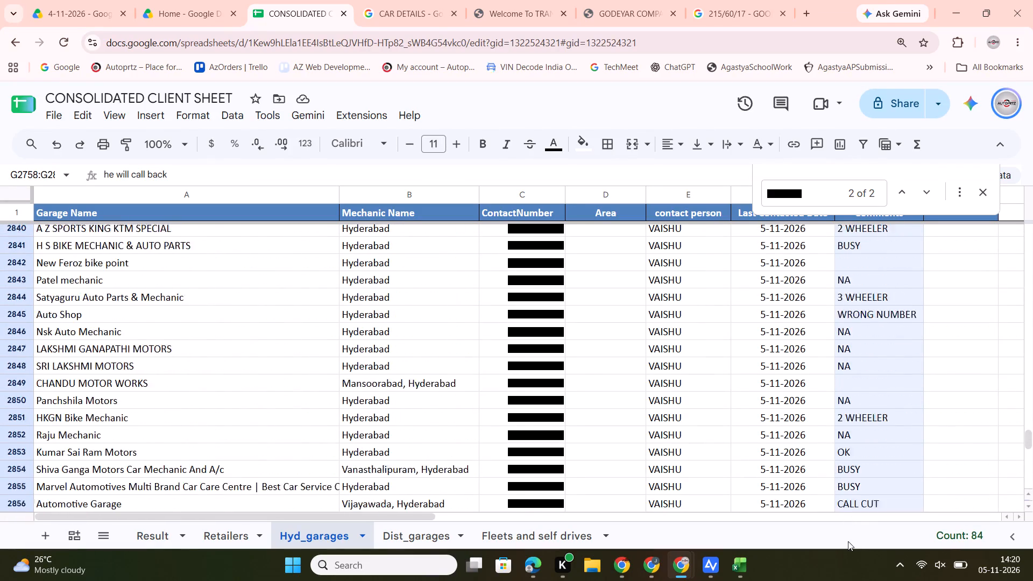
drag(848, 541, 820, 421)
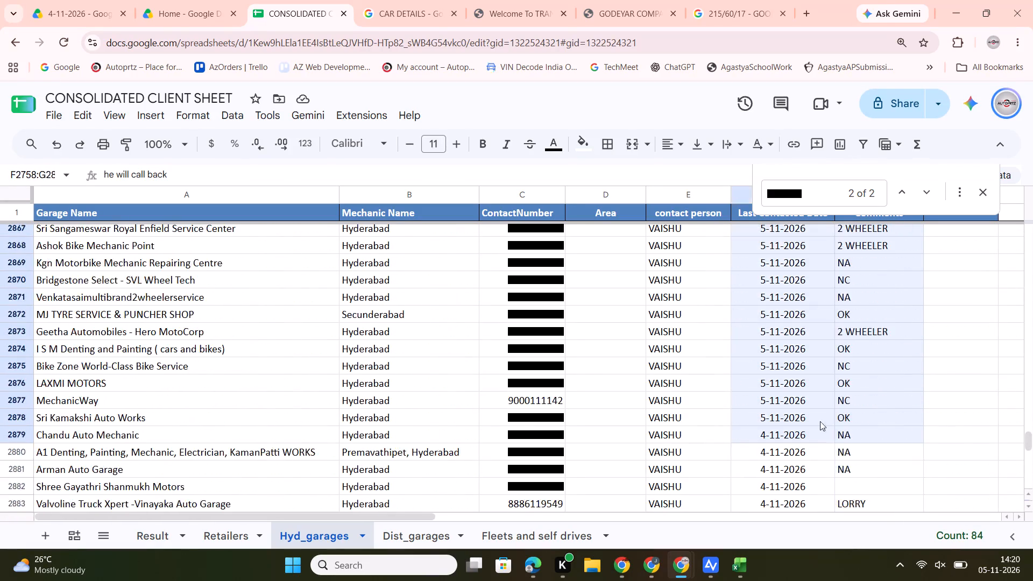
drag(820, 421, 854, 416)
key(ctrl+c)
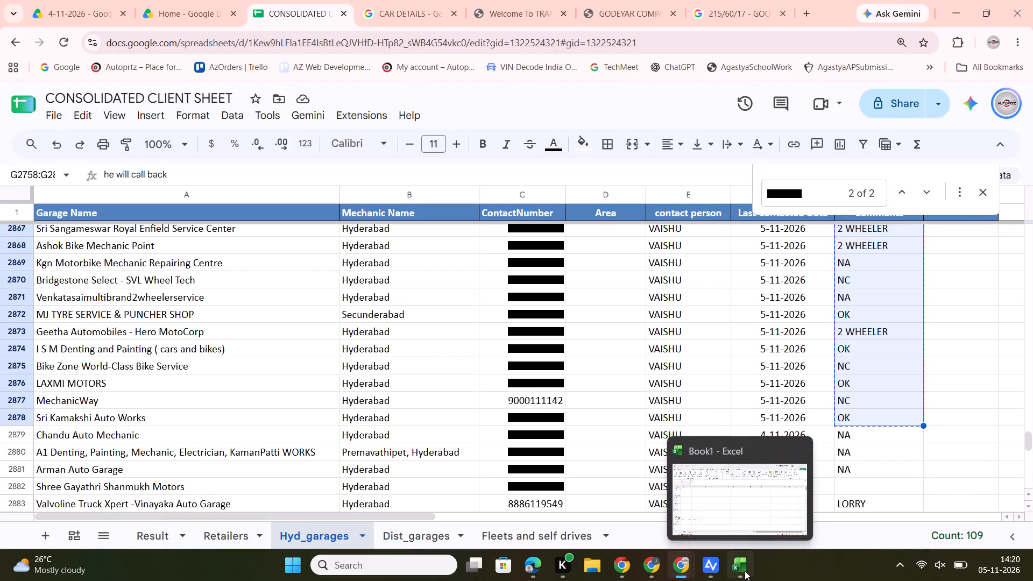
Switch to the Excel workbook Book1, remove the filter from Sheet1 and clear the old comments from column A.
click(745, 570)
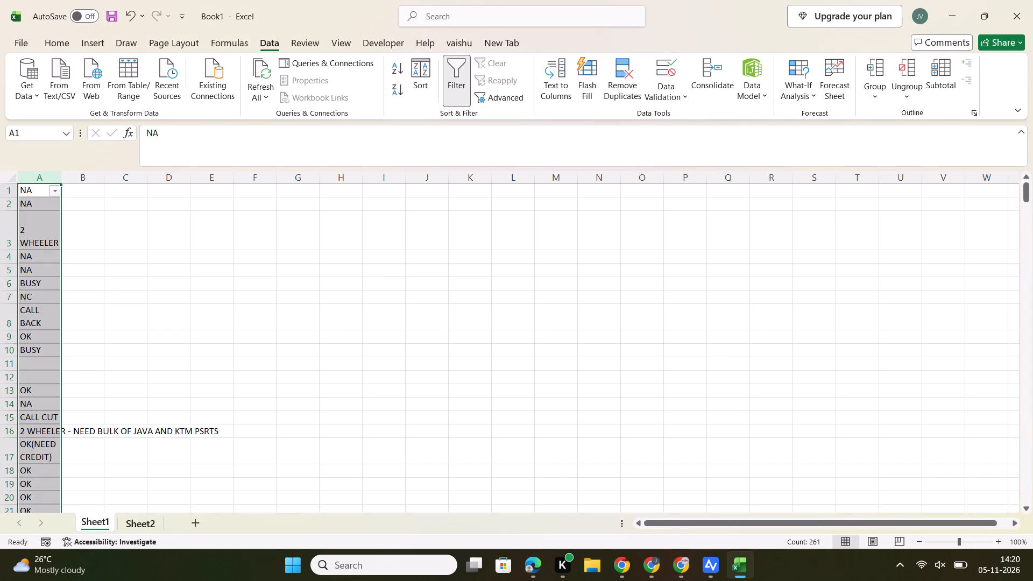
click(41, 175)
click(458, 86)
click(52, 171)
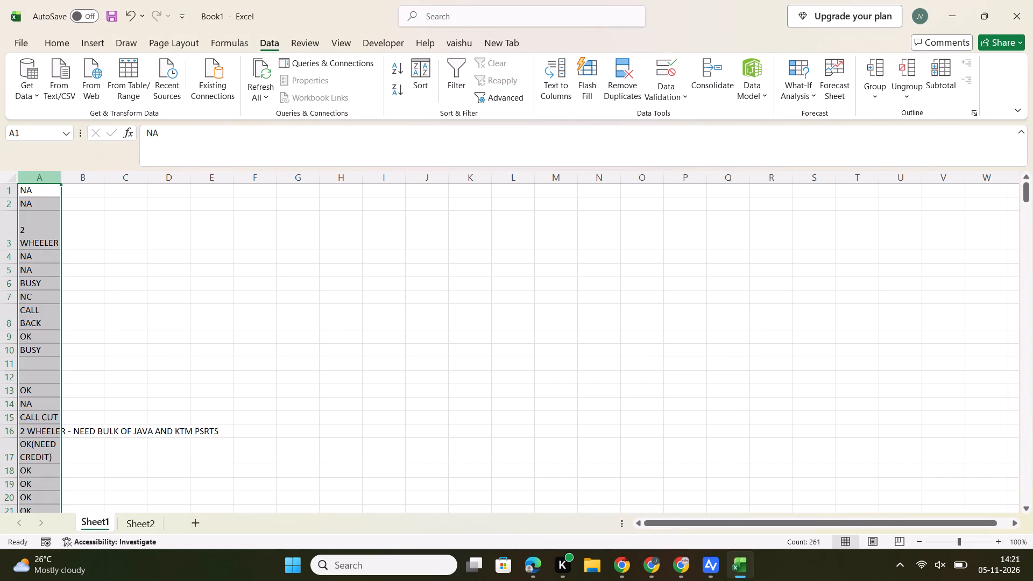
key(Delete)
Paste the copied comments into column A of Sheet1, starting at cell A1.
click(41, 187)
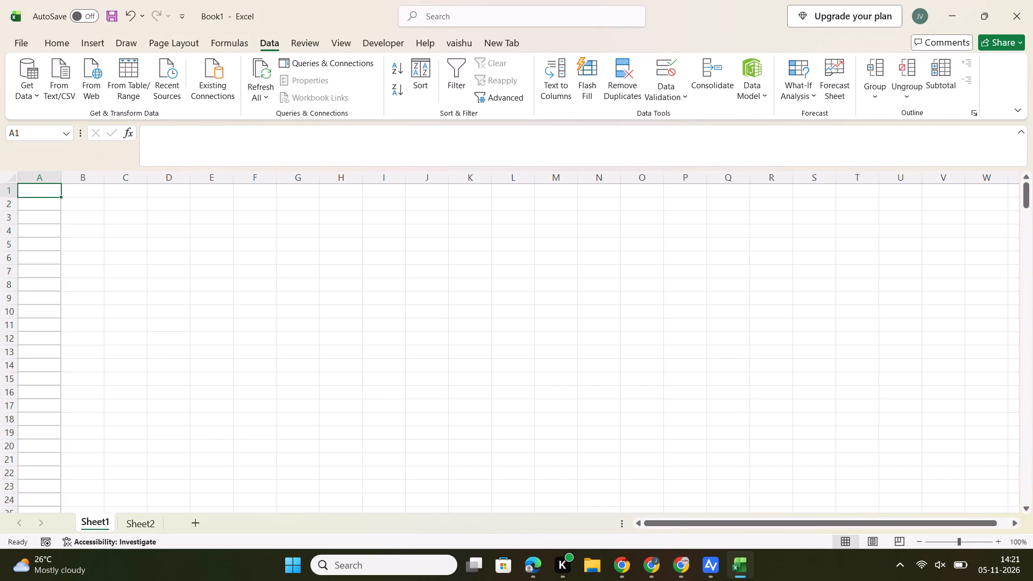
key(ctrl+v)
scroll(89, 394, down, 16)
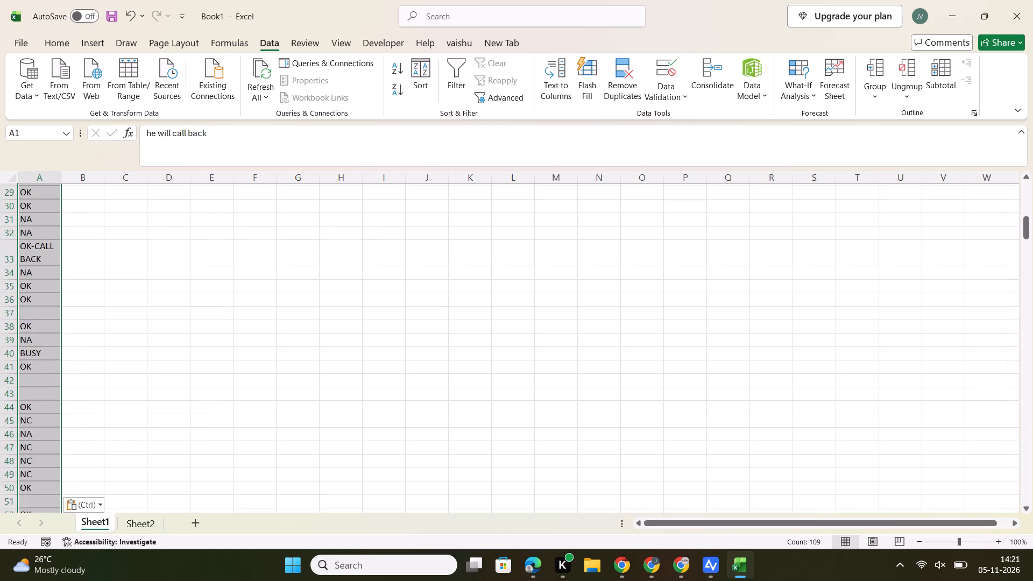
scroll(90, 392, down, 3)
Clear the old comments from column A of Sheet2.
click(136, 529)
click(31, 178)
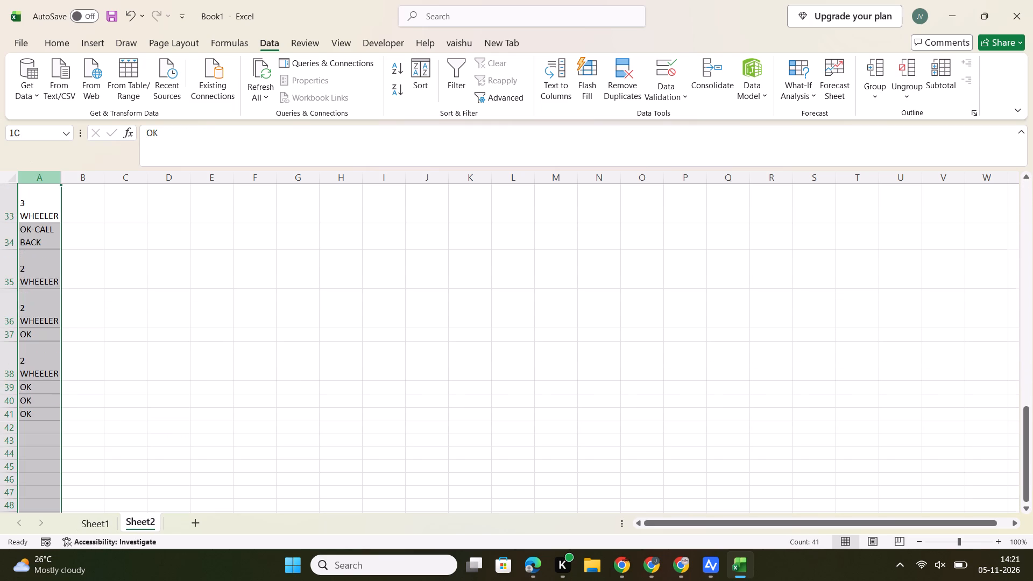
key(Delete)
Return to Sheet1 and apply a filter to the whole of column A.
click(95, 528)
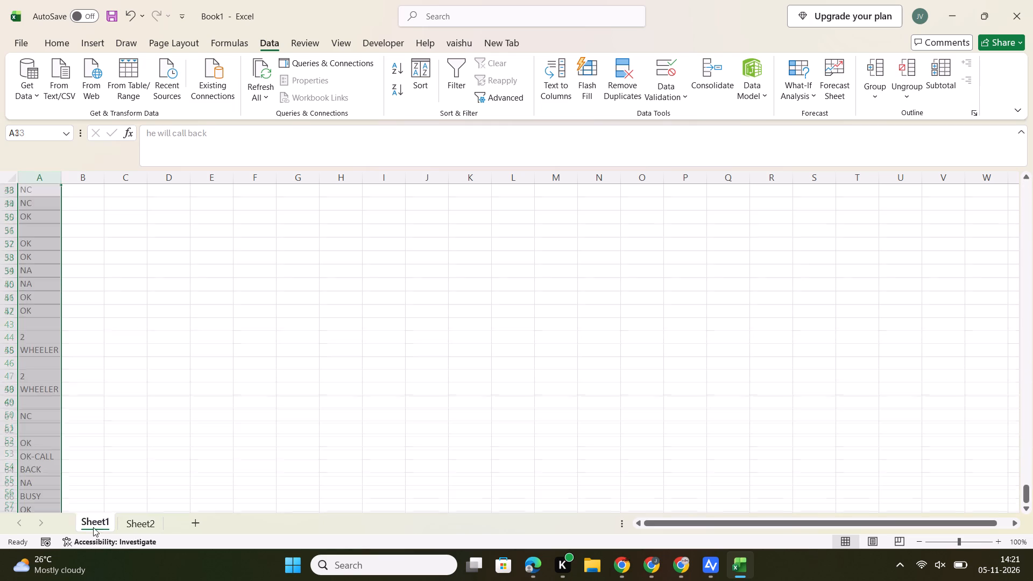
scroll(36, 346, up, 20)
scroll(36, 346, up, 12)
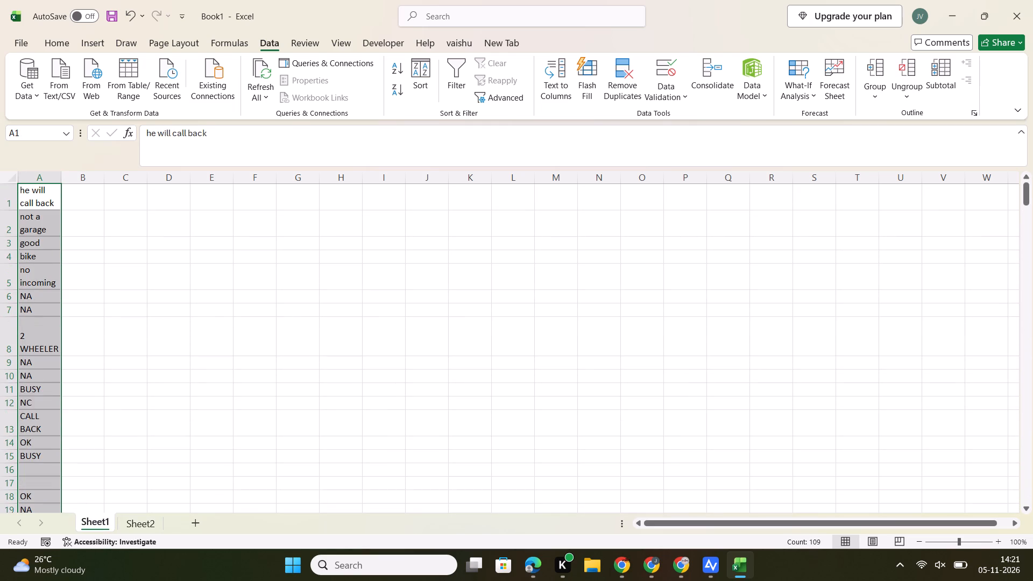
click(43, 174)
click(40, 179)
click(458, 76)
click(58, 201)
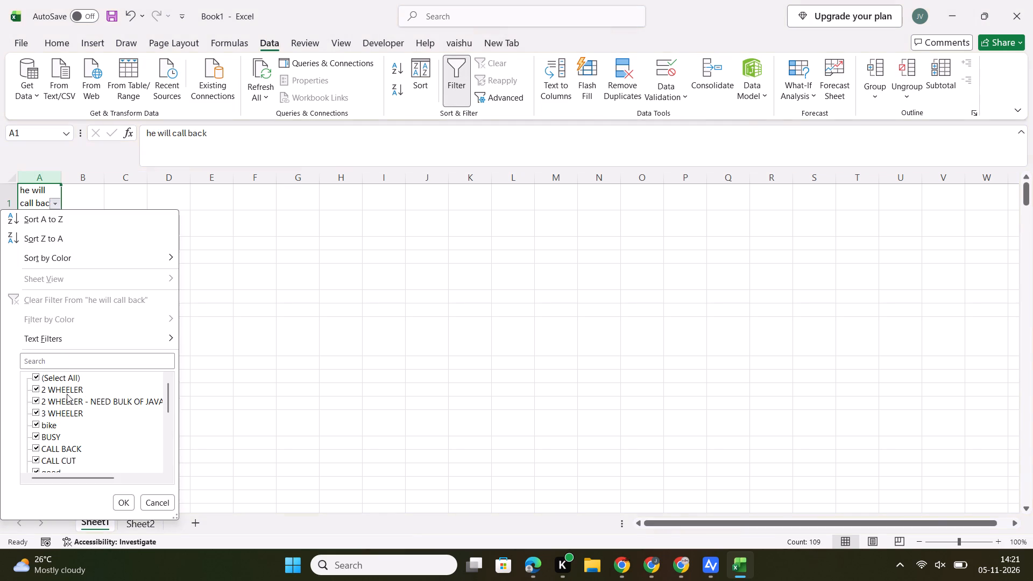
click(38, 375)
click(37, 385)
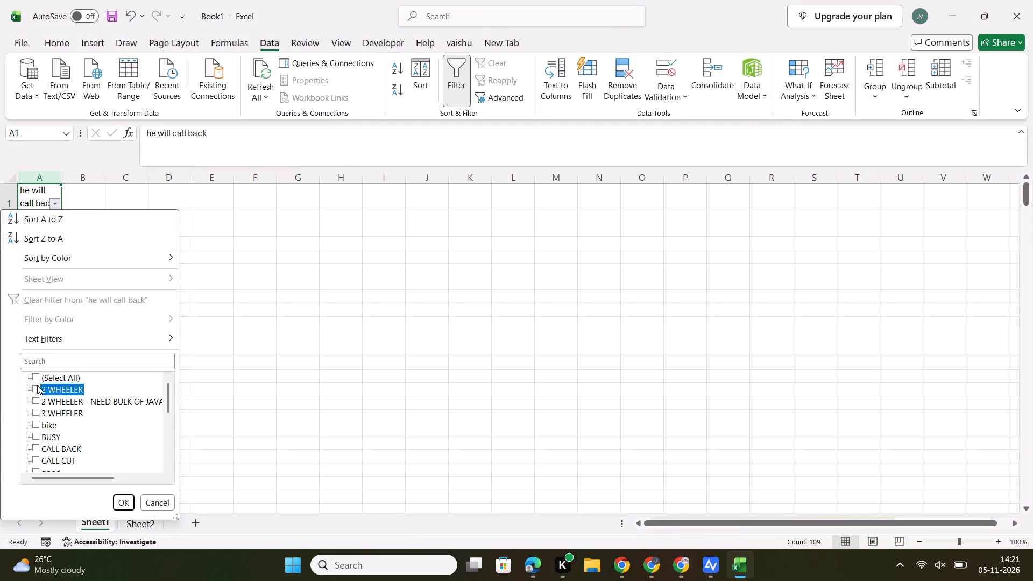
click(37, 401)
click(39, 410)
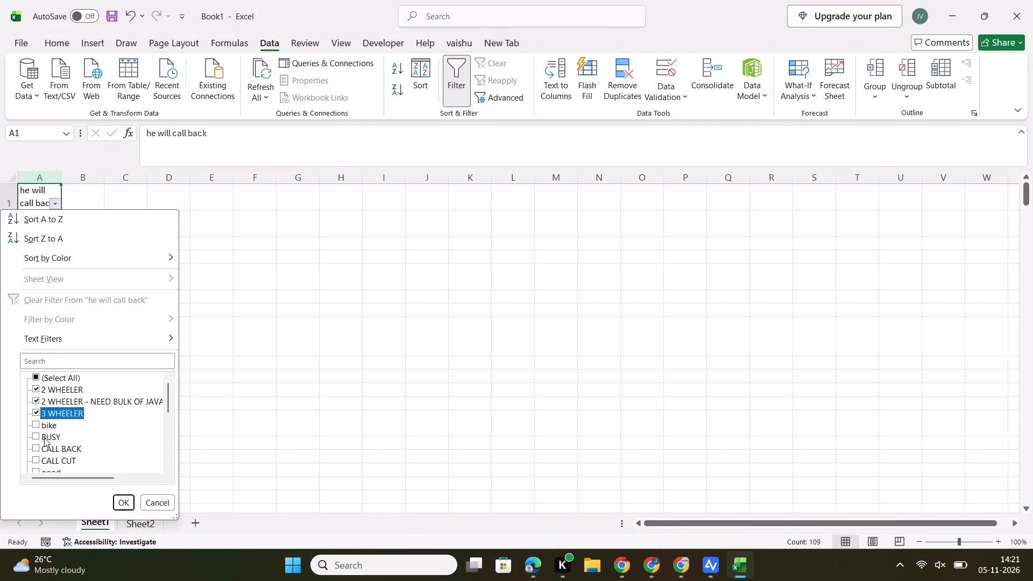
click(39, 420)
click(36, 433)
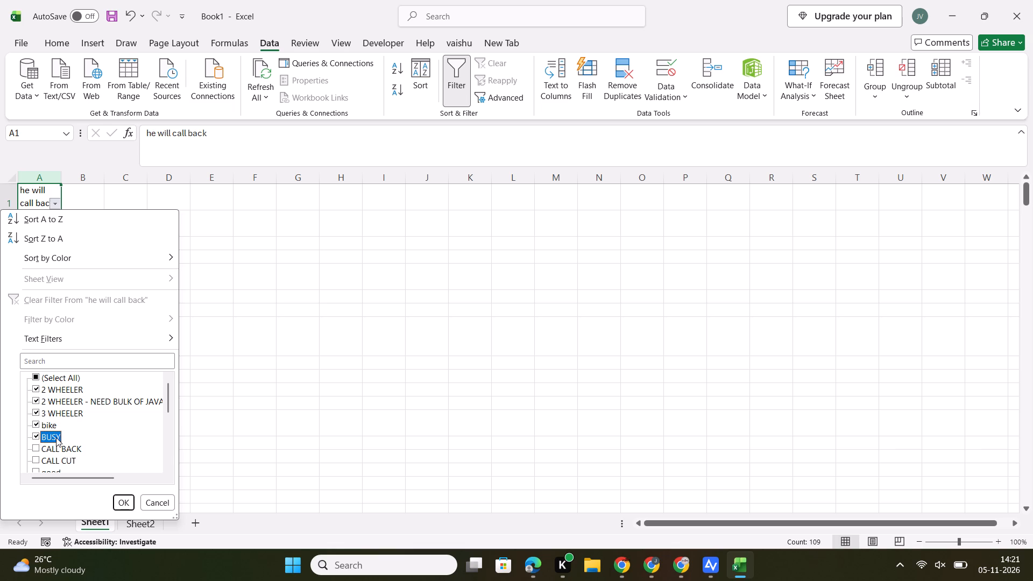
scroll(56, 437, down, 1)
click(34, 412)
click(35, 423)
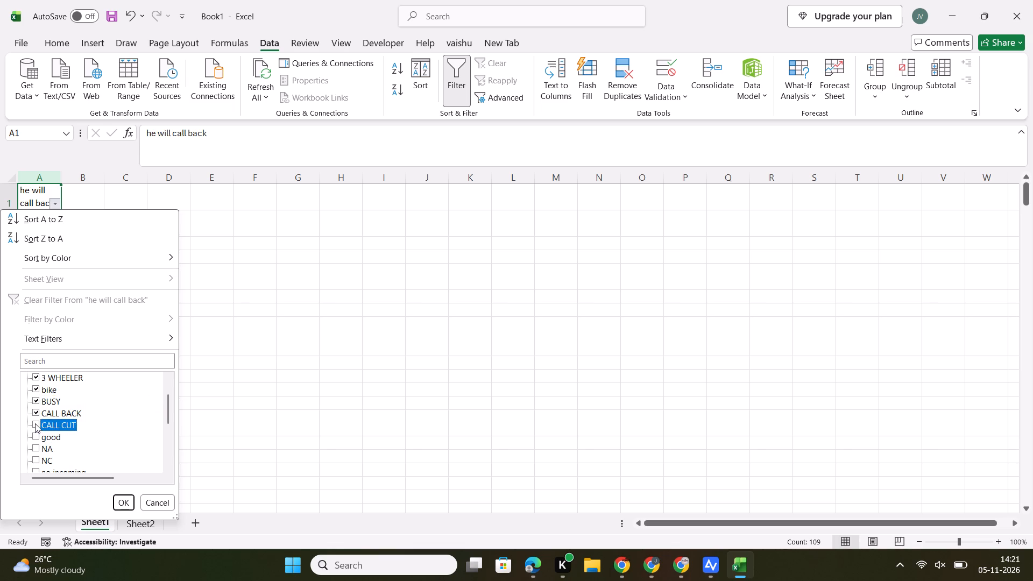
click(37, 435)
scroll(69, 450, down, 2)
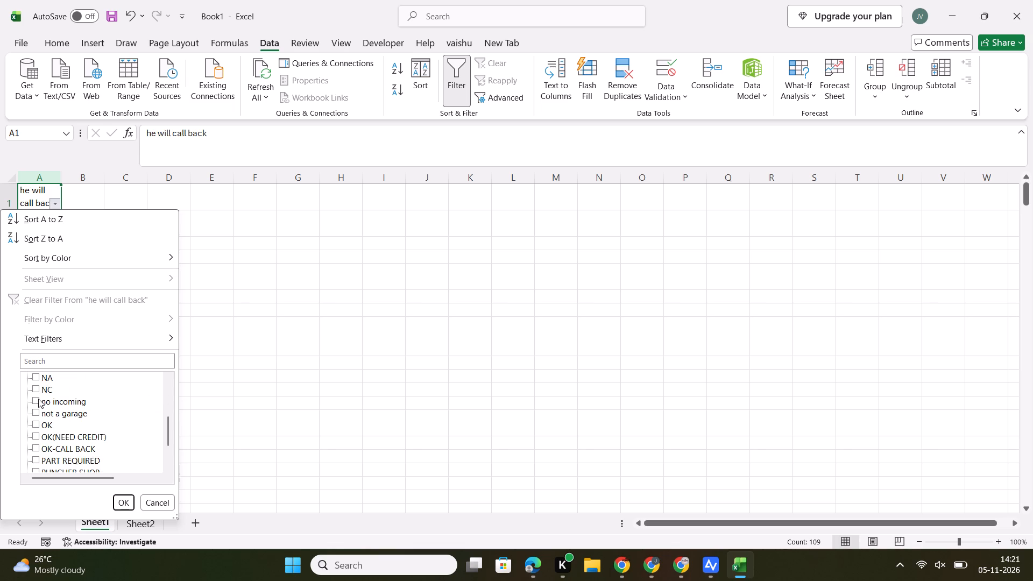
Switch to the CONSOLIDATED CLIENT SHEET and copy only VAISHU's 5-11-2026 comments in Hyd_garages, starting at cell G2763.
click(675, 565)
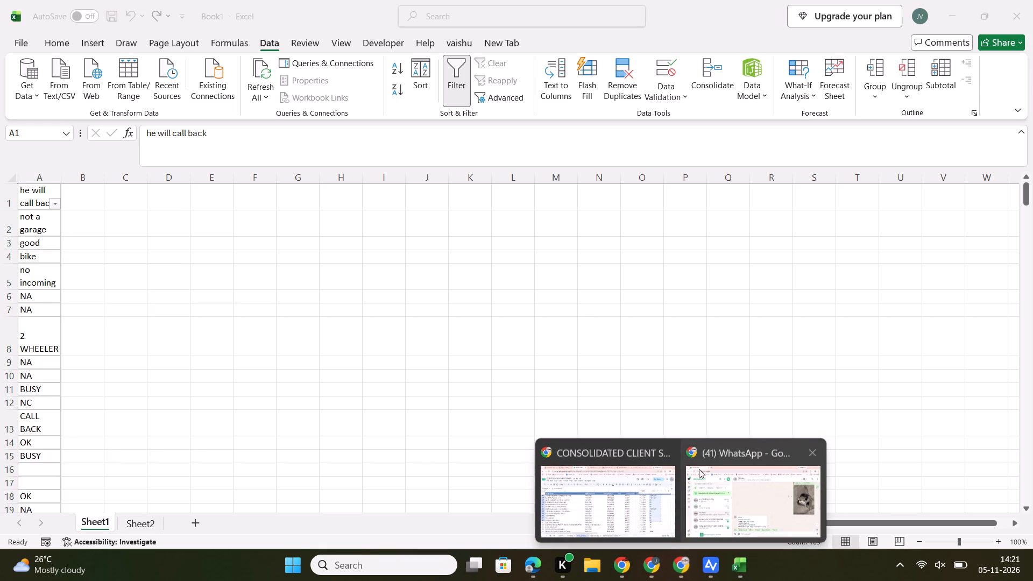
click(604, 499)
scroll(756, 361, up, 18)
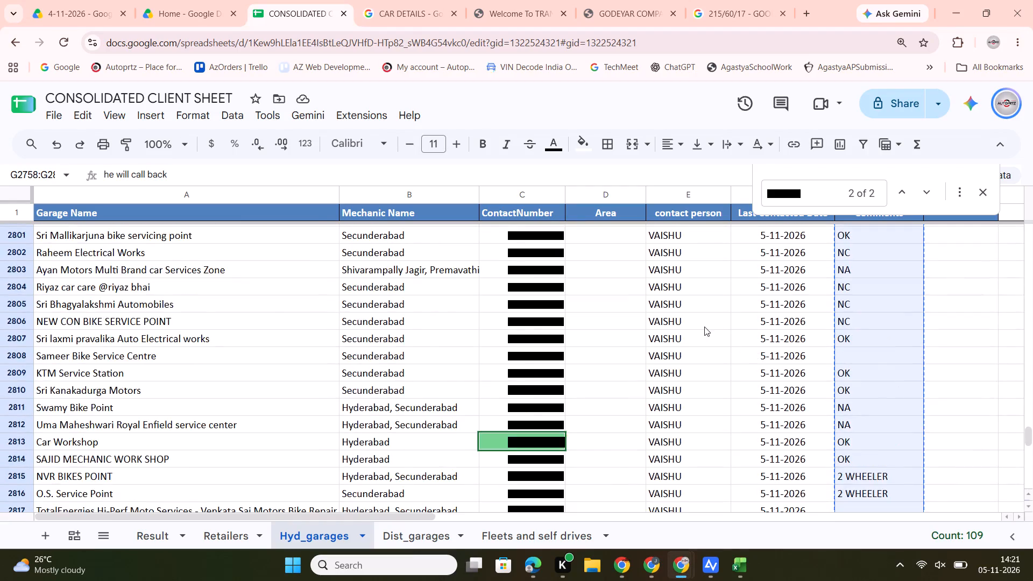
scroll(704, 327, up, 15)
scroll(684, 327, down, 4)
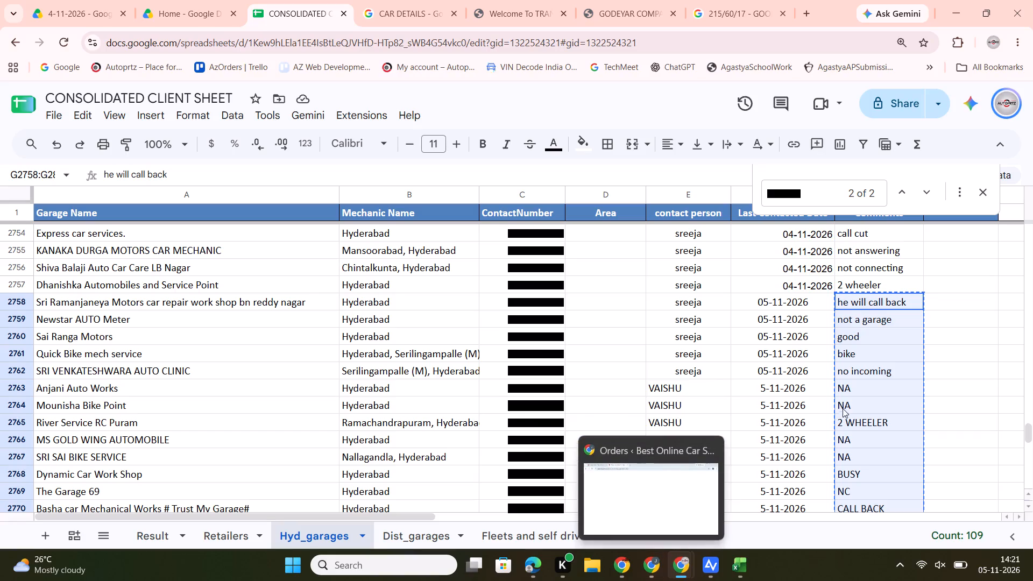
click(861, 387)
drag(861, 387, 860, 447)
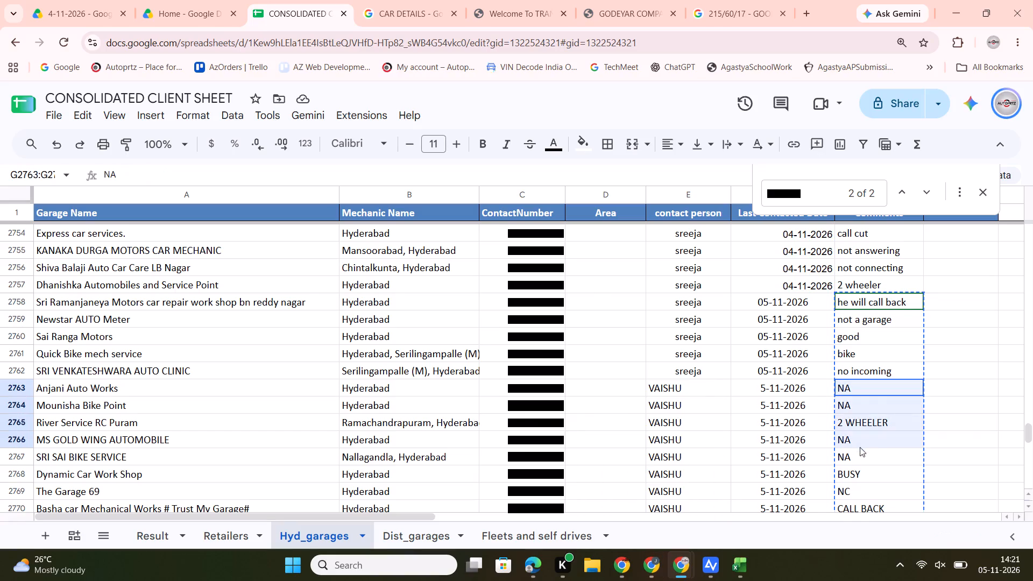
drag(860, 447, 857, 545)
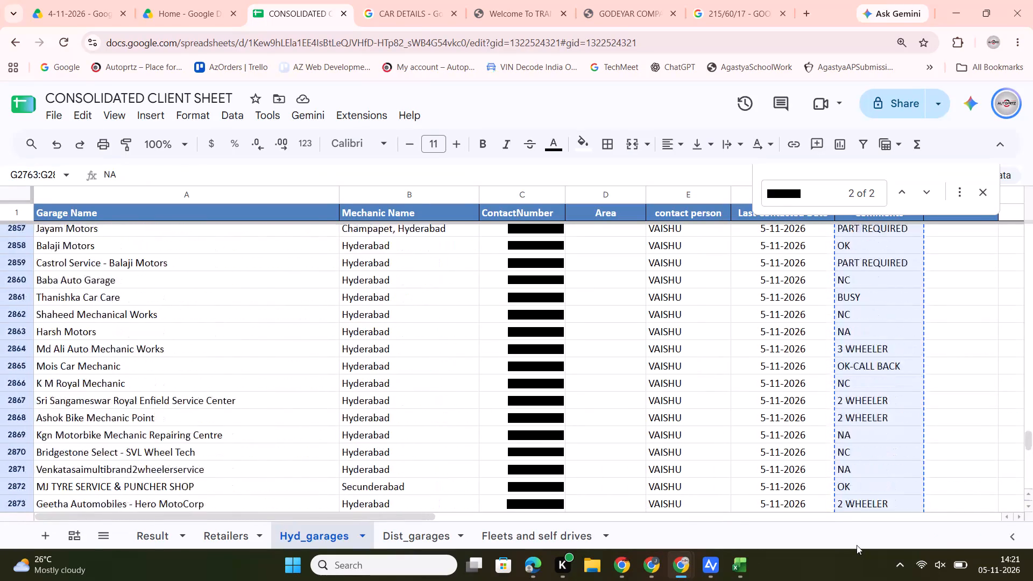
drag(857, 545, 860, 261)
key(ctrl+c)
Return to the Excel workbook Book1 and replace the contents of Sheet1 column A with the copied comments, starting at A1.
click(751, 559)
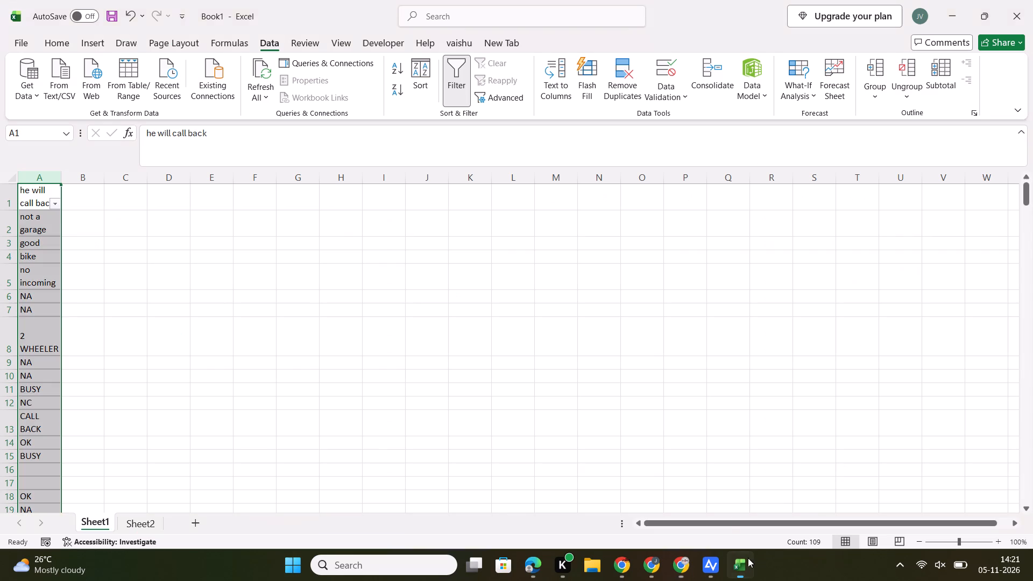
click(40, 358)
scroll(66, 353, up, 6)
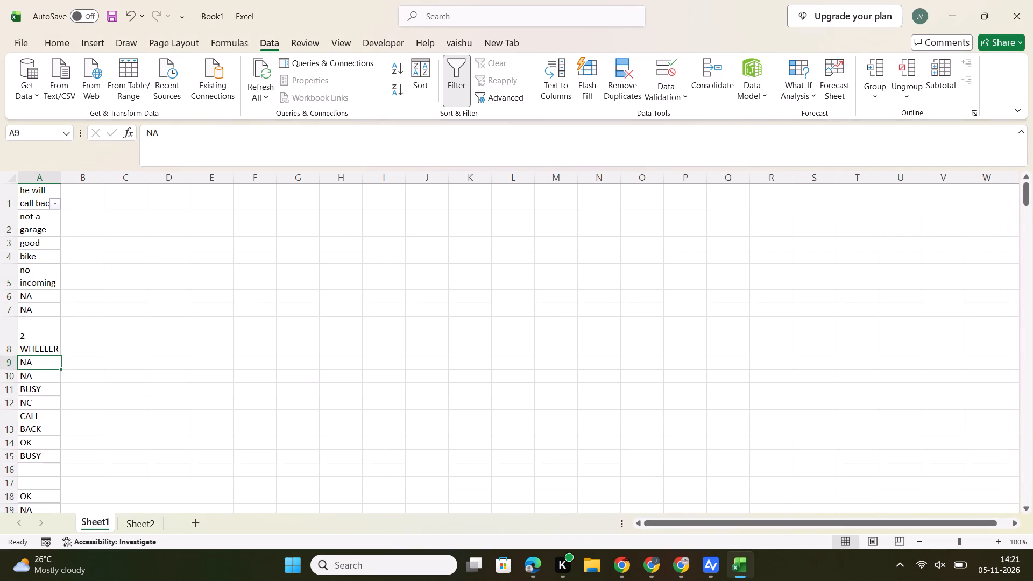
click(37, 178)
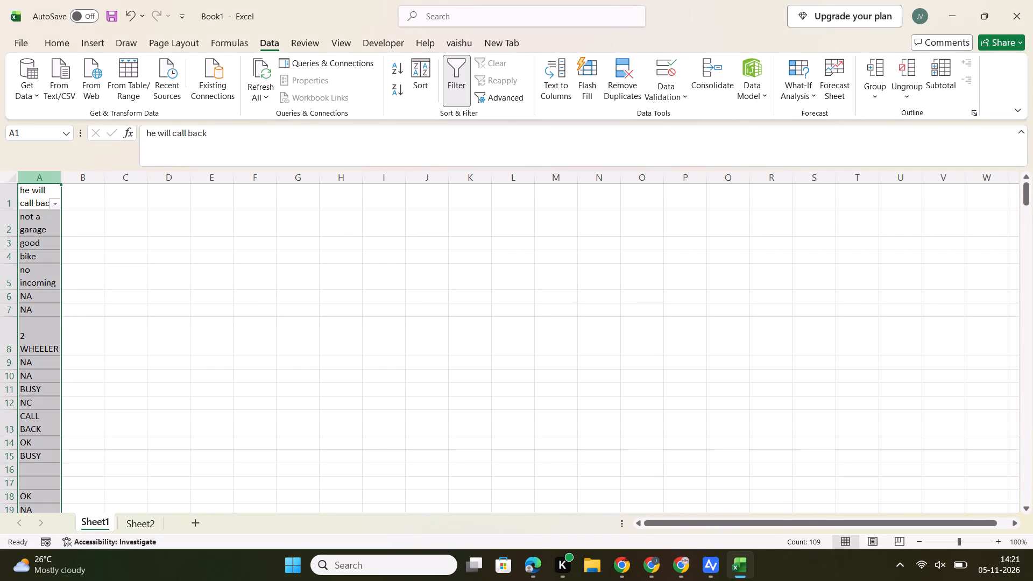
key(Delete)
click(45, 193)
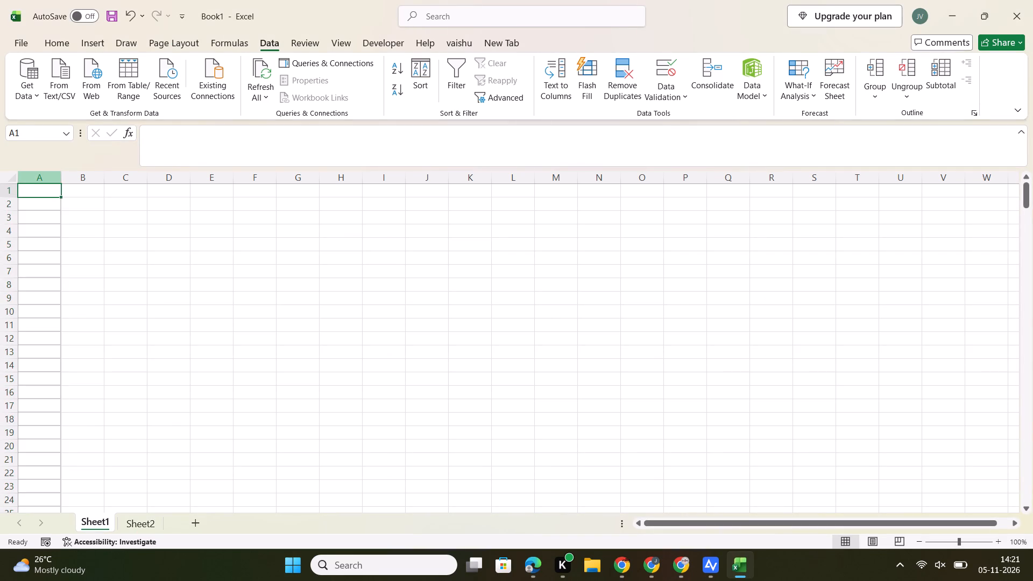
key(ctrl+v)
Check that column A of Sheet2 is empty, and apply a filter to the whole of column A in Sheet1.
click(149, 520)
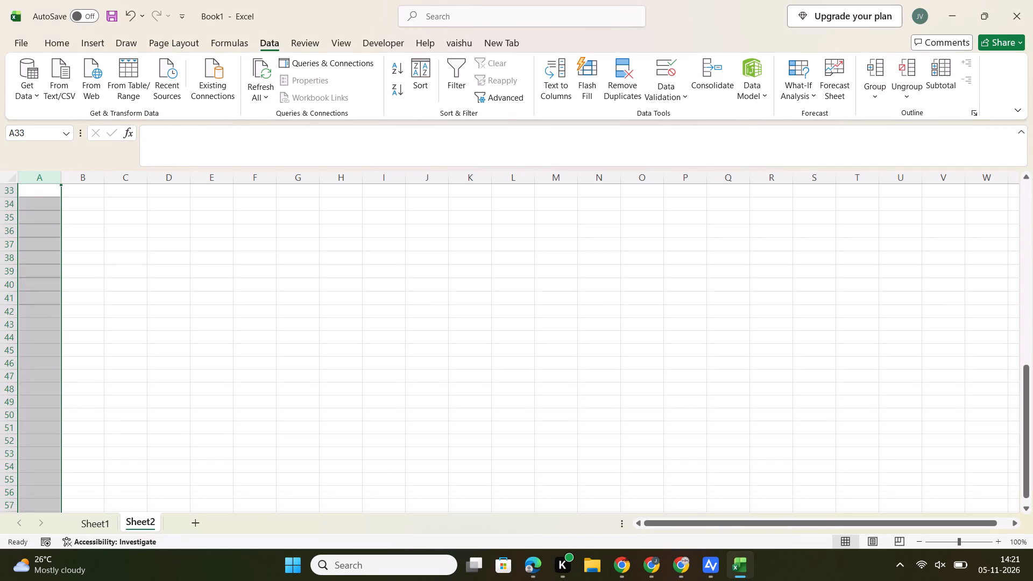
scroll(58, 224, up, 20)
scroll(58, 224, up, 1)
click(45, 175)
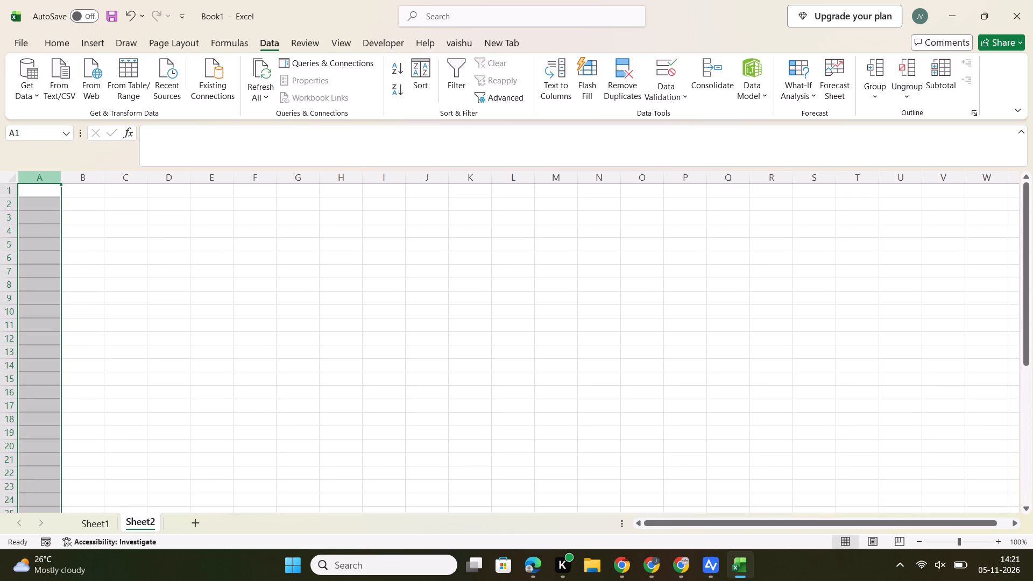
click(102, 527)
click(41, 177)
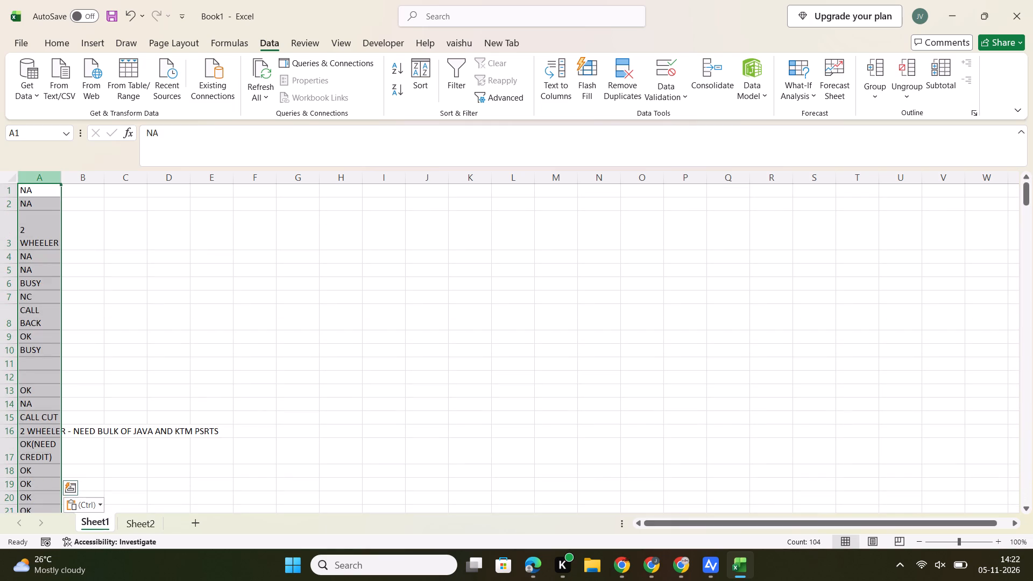
click(459, 77)
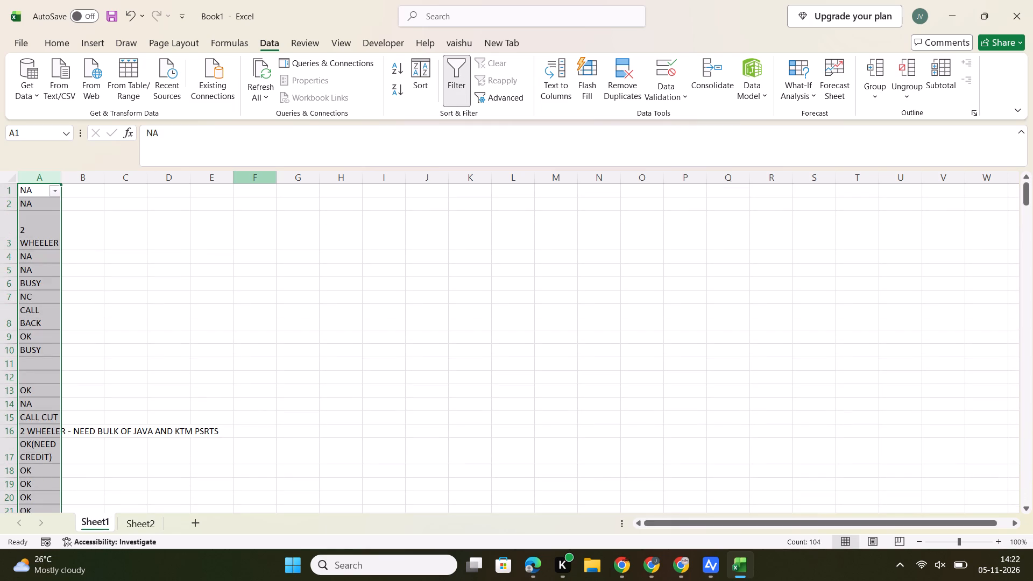
Filter the Sheet1 comments to show every value except NA, NC, SWITCH OFF and blanks.
click(52, 190)
click(37, 360)
click(33, 374)
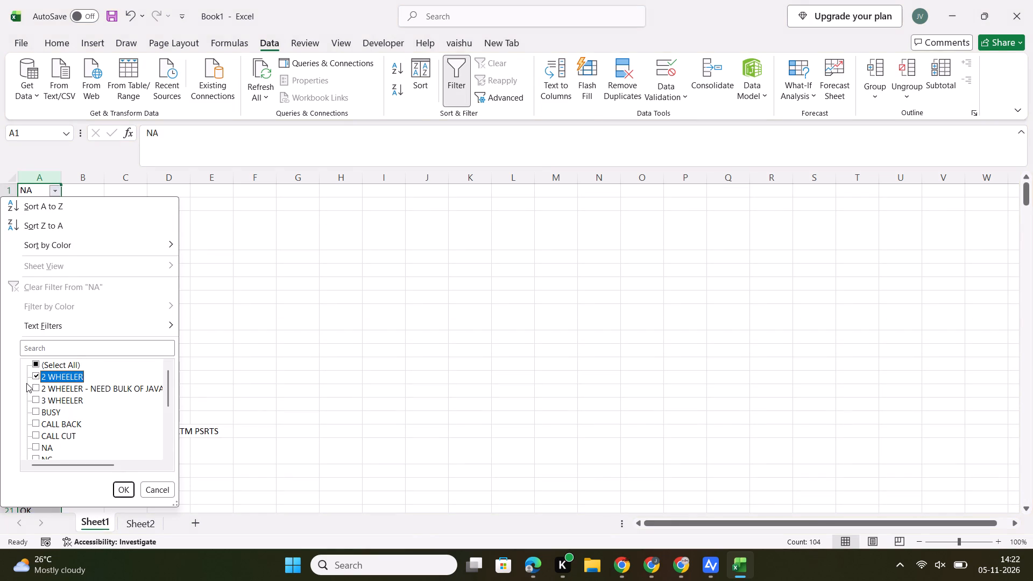
click(41, 386)
click(40, 394)
click(39, 398)
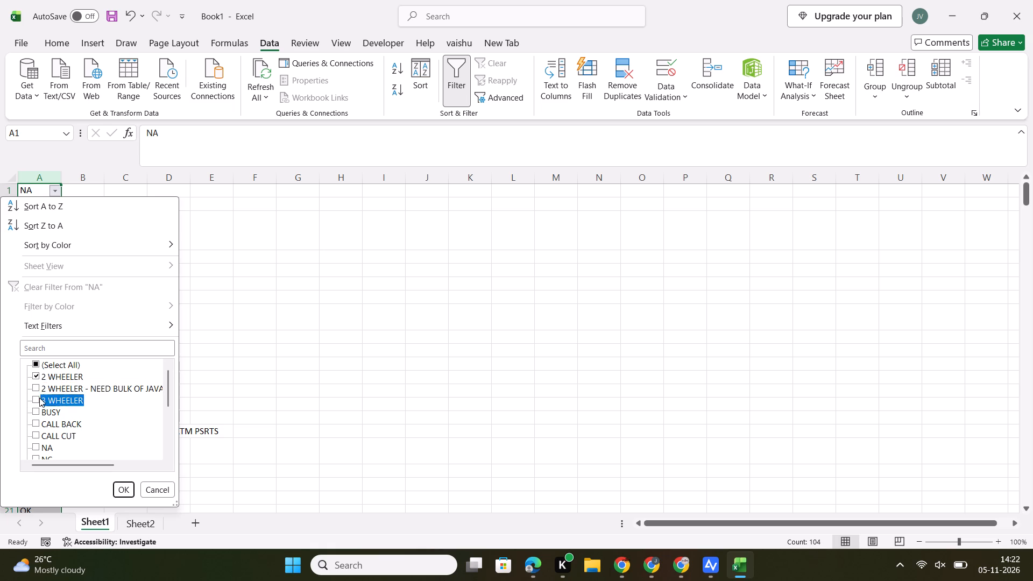
click(44, 388)
click(41, 412)
click(45, 424)
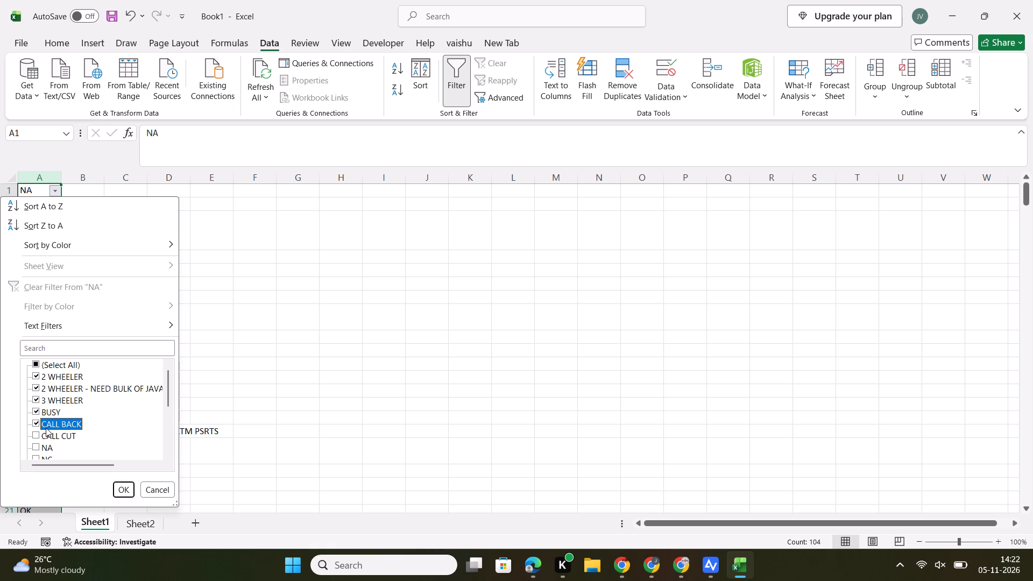
click(46, 431)
scroll(61, 427, down, 1)
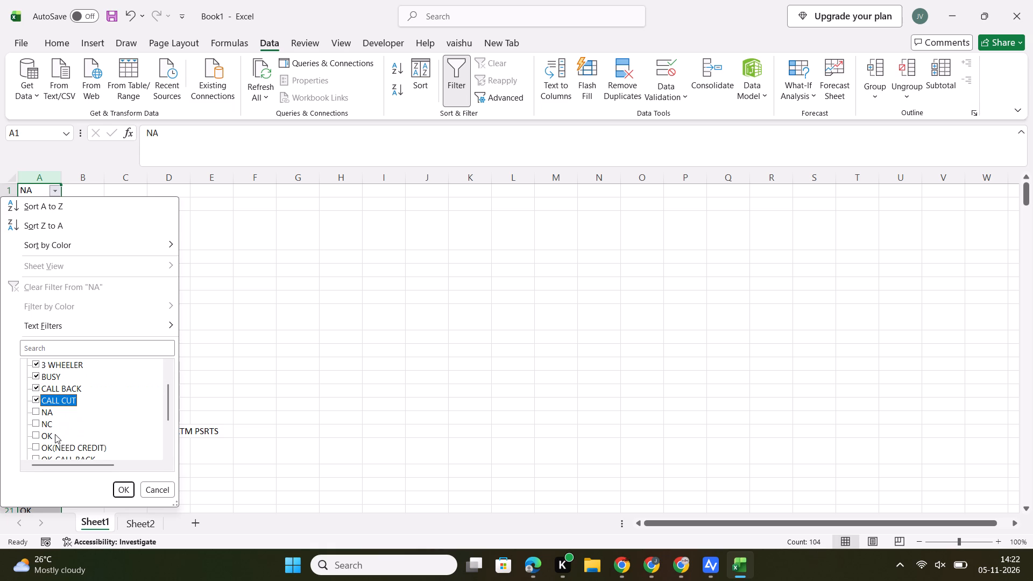
click(40, 437)
click(50, 443)
scroll(94, 436, down, 3)
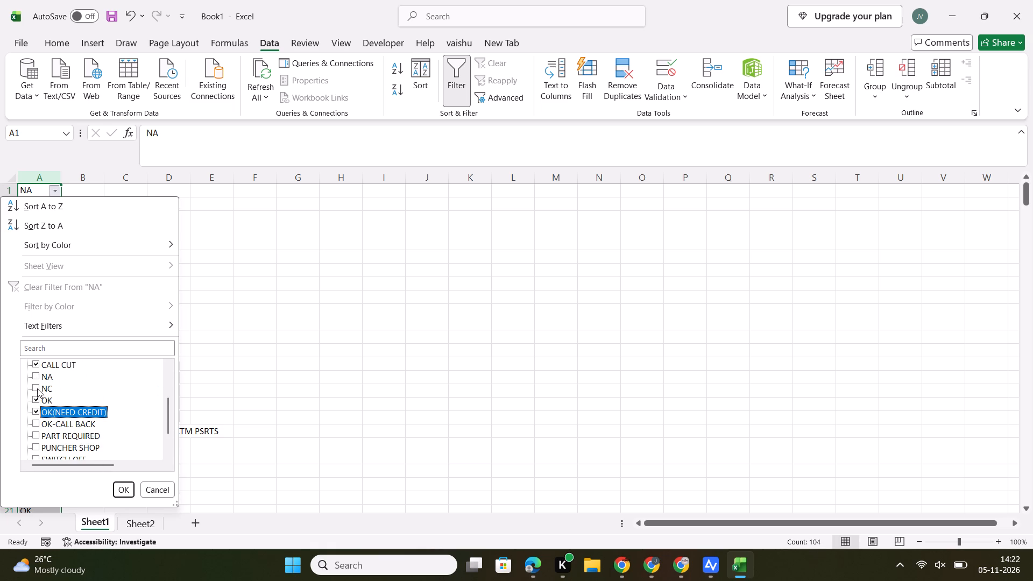
click(37, 388)
click(39, 406)
click(44, 399)
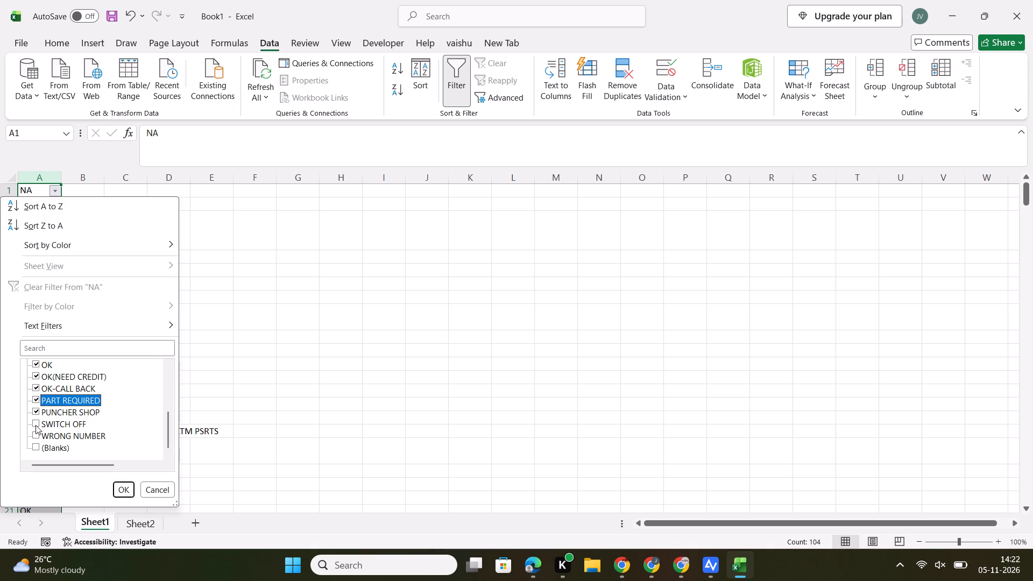
click(34, 431)
click(131, 485)
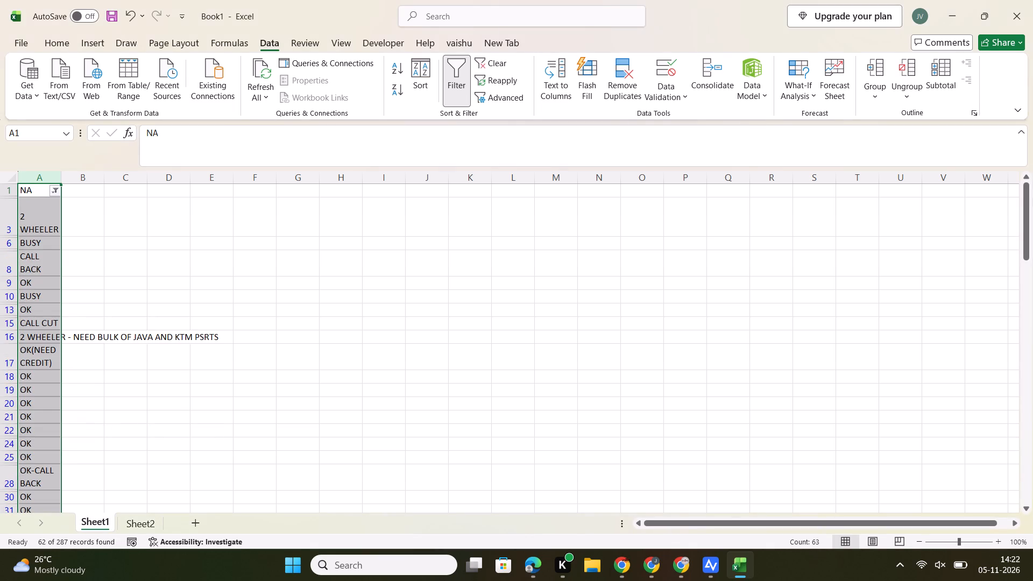
Copy the filtered comments from cell A3 down to the last entry and paste them into Sheet2 at cell A1.
drag(49, 208, 53, 580)
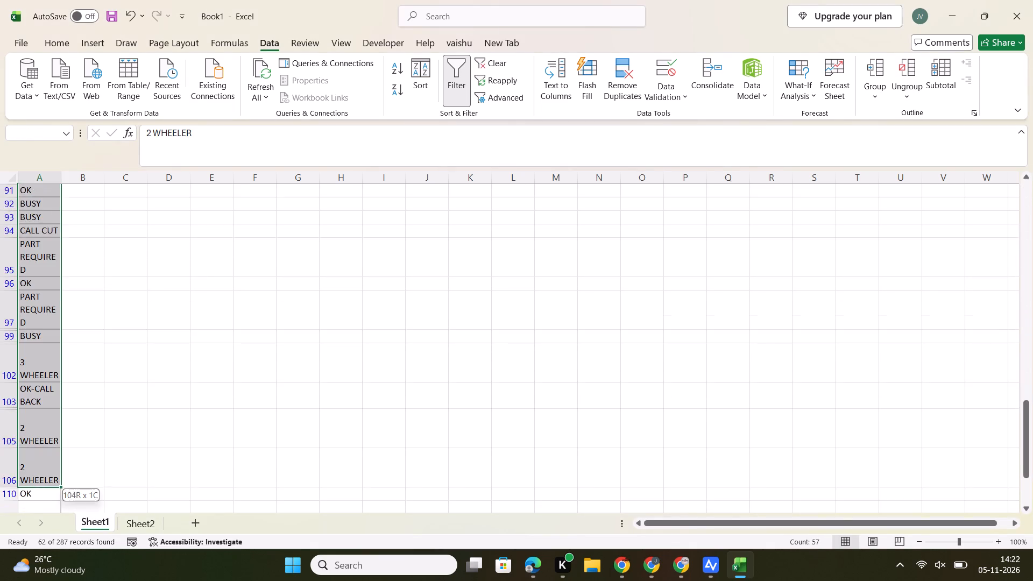
drag(53, 580, 57, 501)
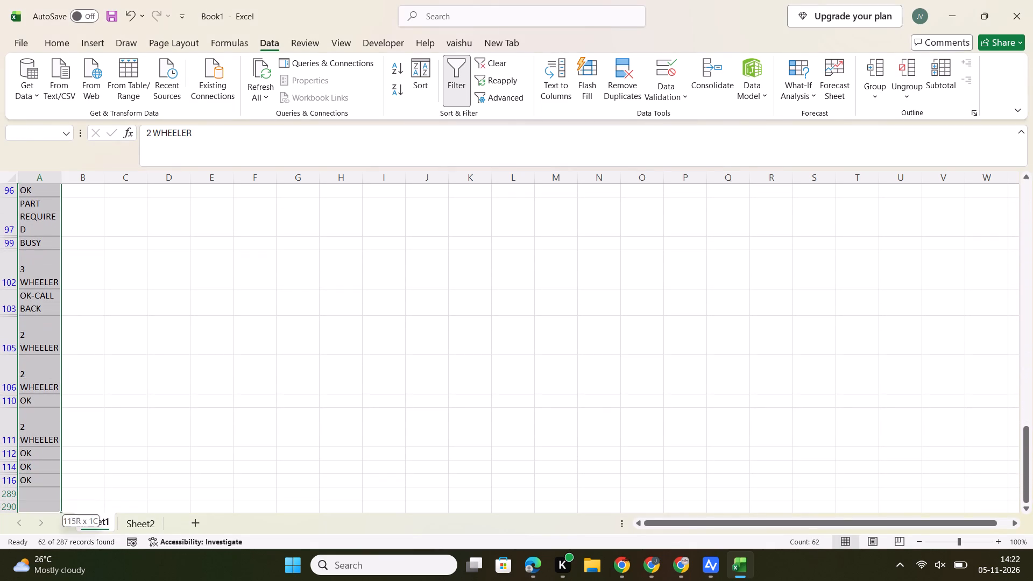
drag(57, 501, 56, 483)
key(ctrl+c)
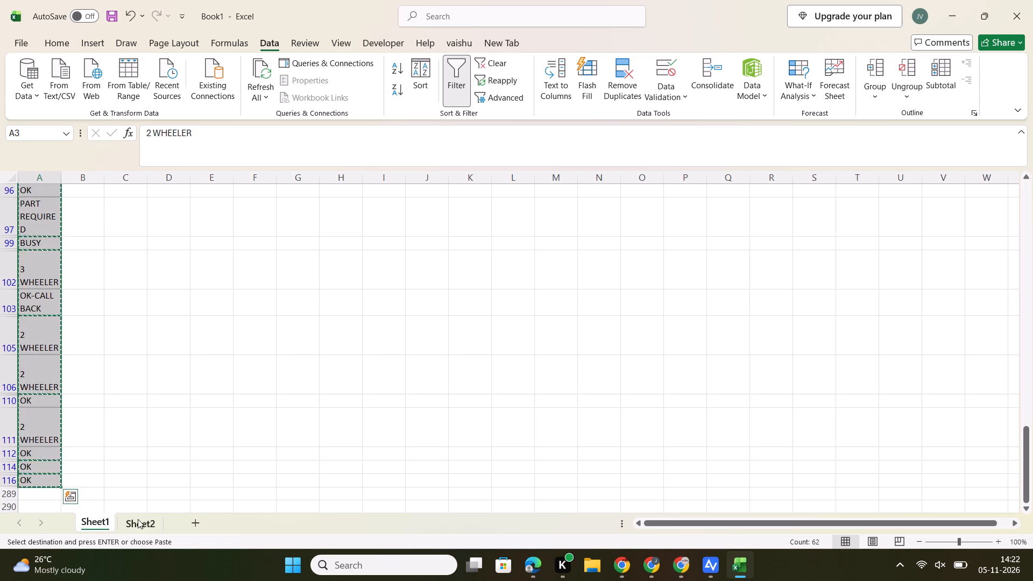
click(139, 526)
click(28, 198)
click(46, 192)
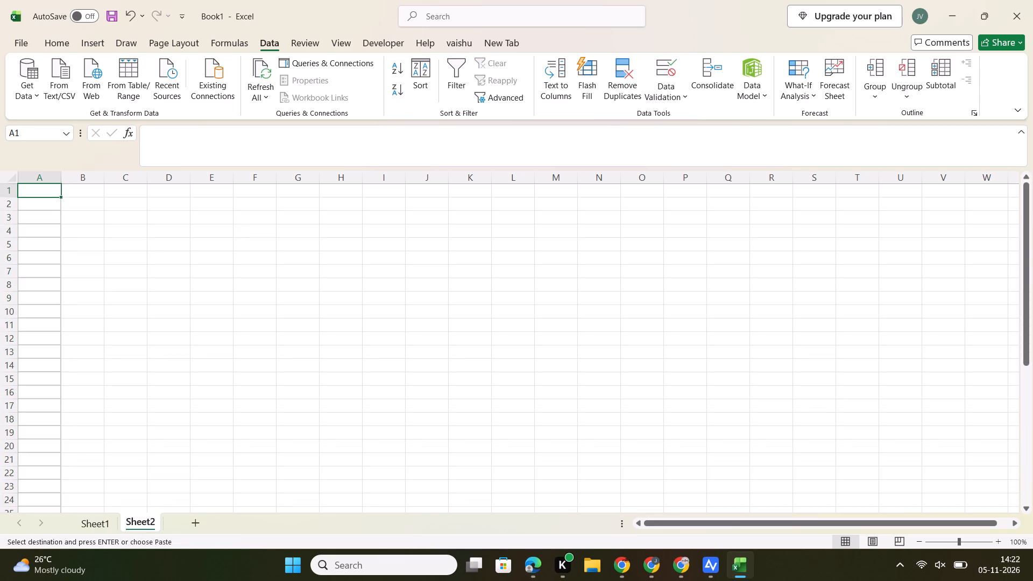
key(ctrl+v)
Examine the pasted comments in Sheet2 down to the last row to tally them, checking back against Sheet1.
scroll(147, 307, down, 11)
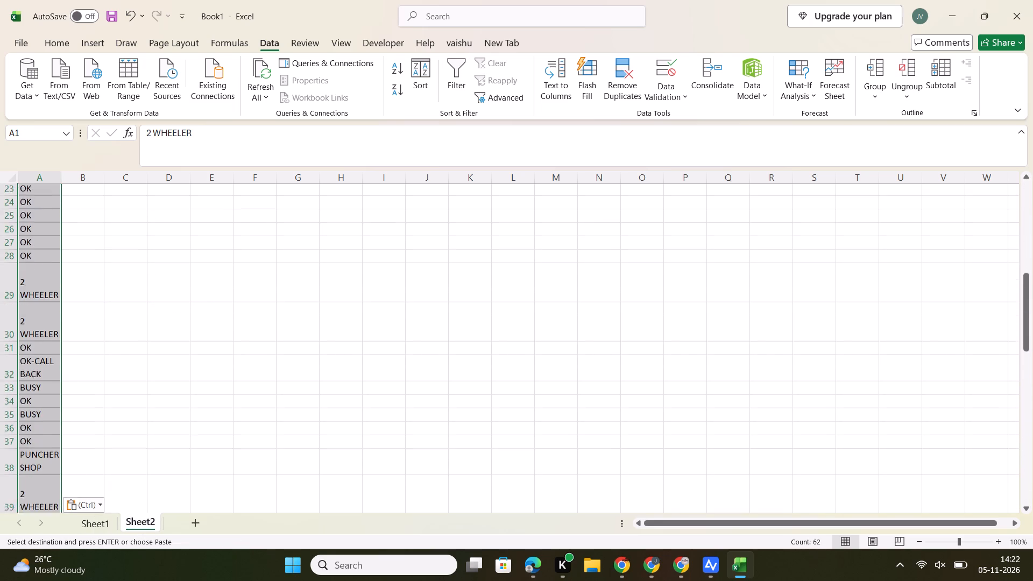
scroll(141, 310, down, 15)
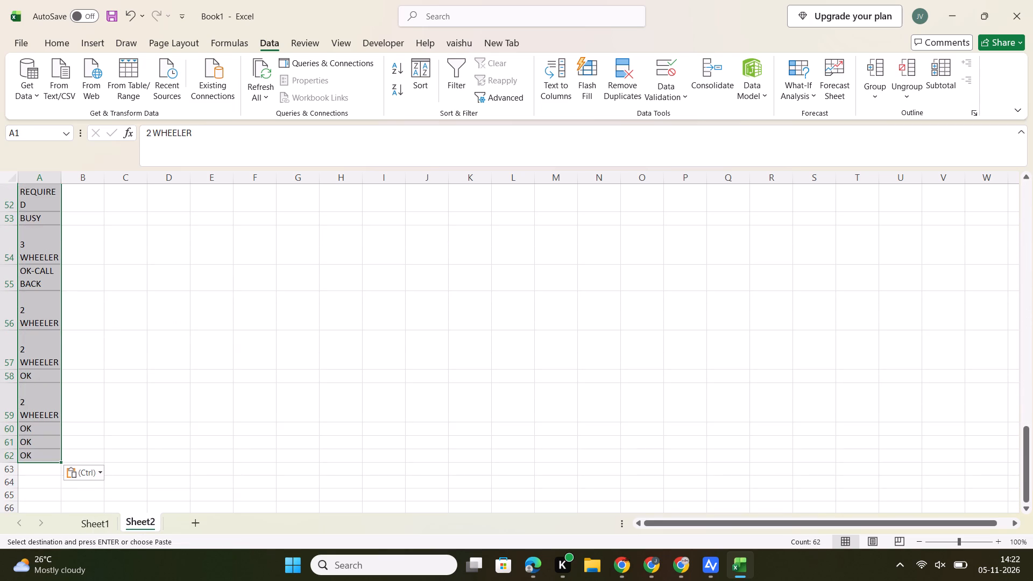
click(41, 458)
click(108, 520)
click(345, 342)
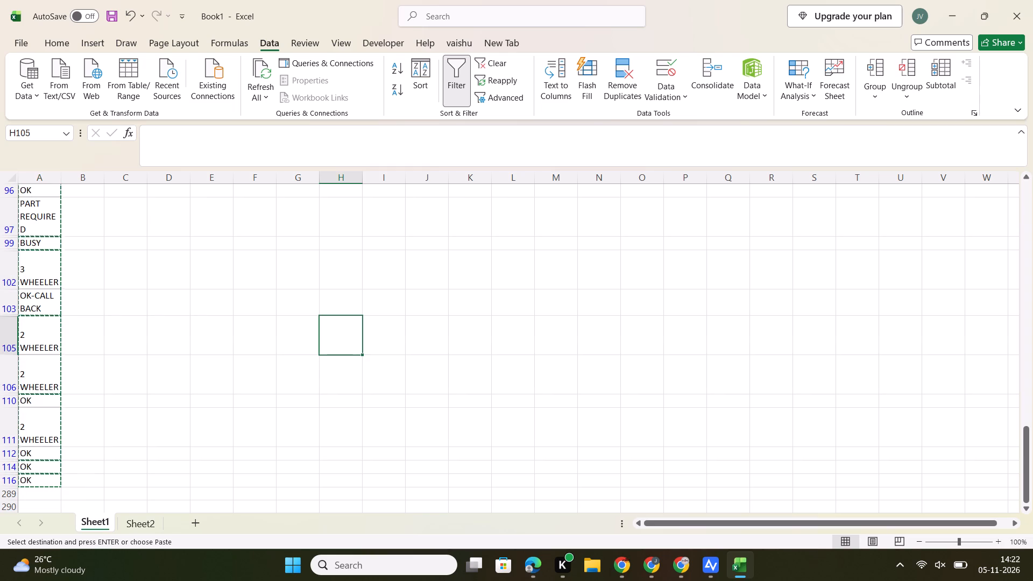
click(153, 518)
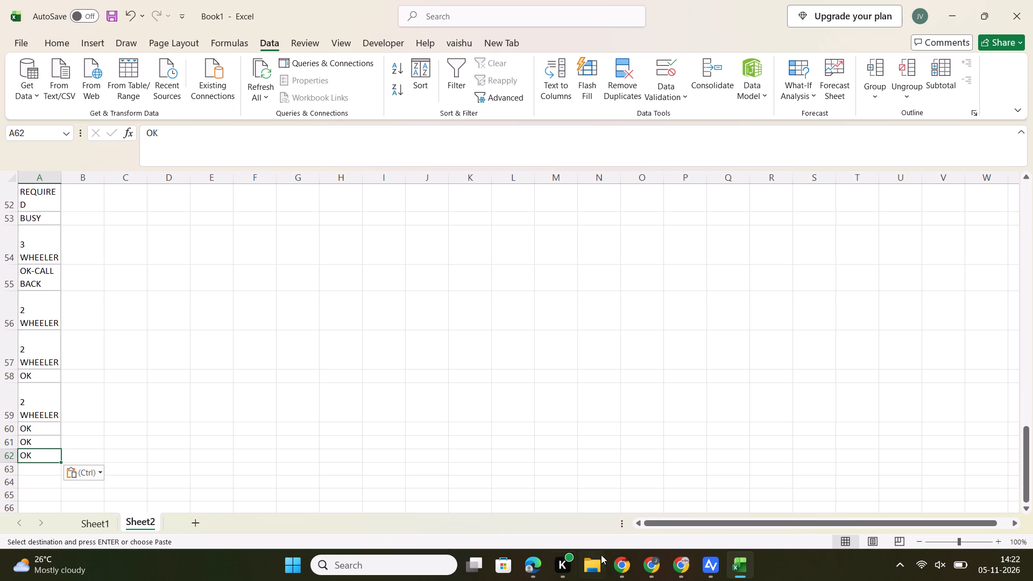
Switch to the CONSOLIDATED CLIENT SHEET and look through the Hyd_garages rows below the copied 5-11-2026 comments.
drag(674, 558, 681, 556)
click(687, 565)
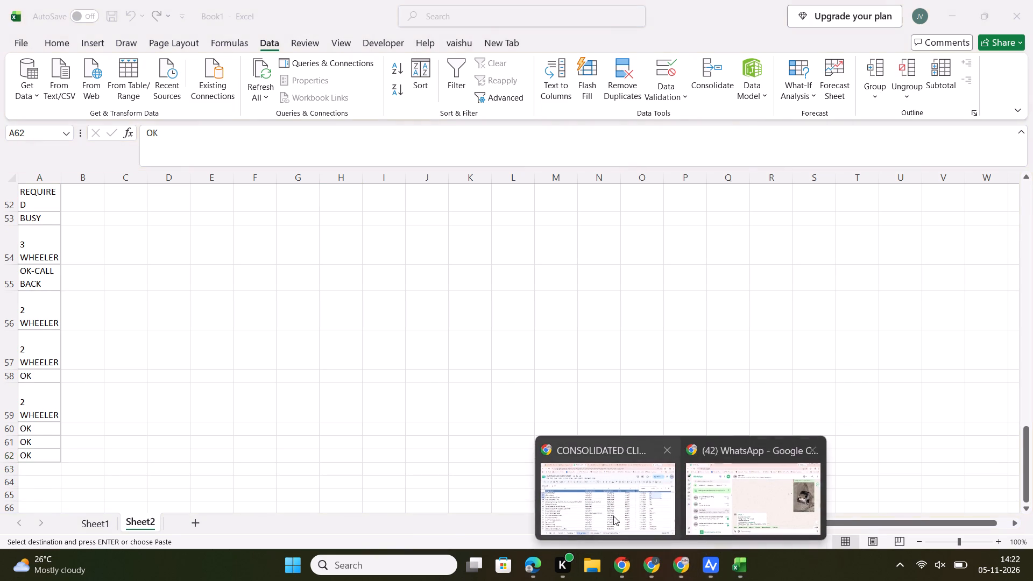
click(613, 516)
scroll(498, 400, down, 4)
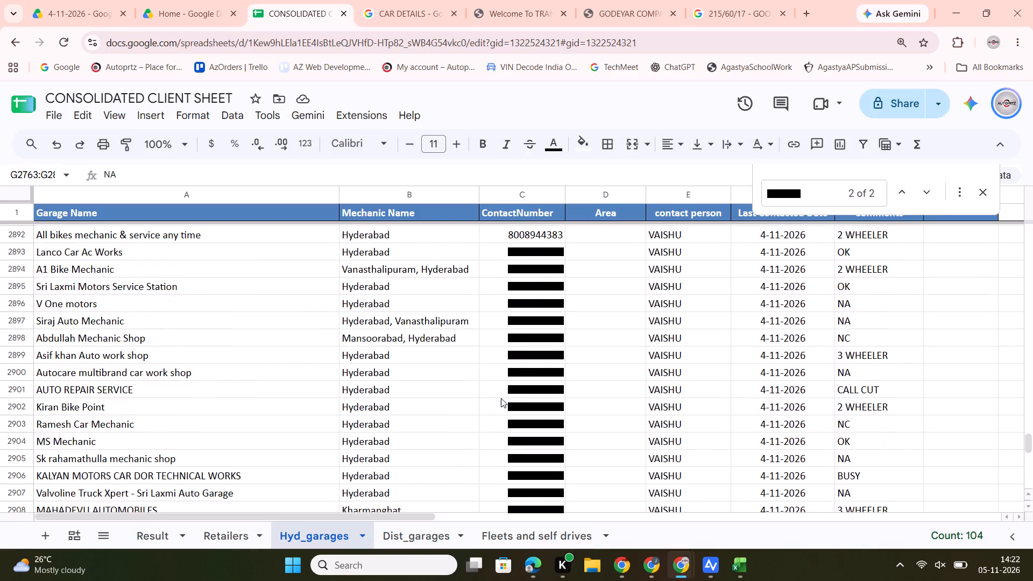